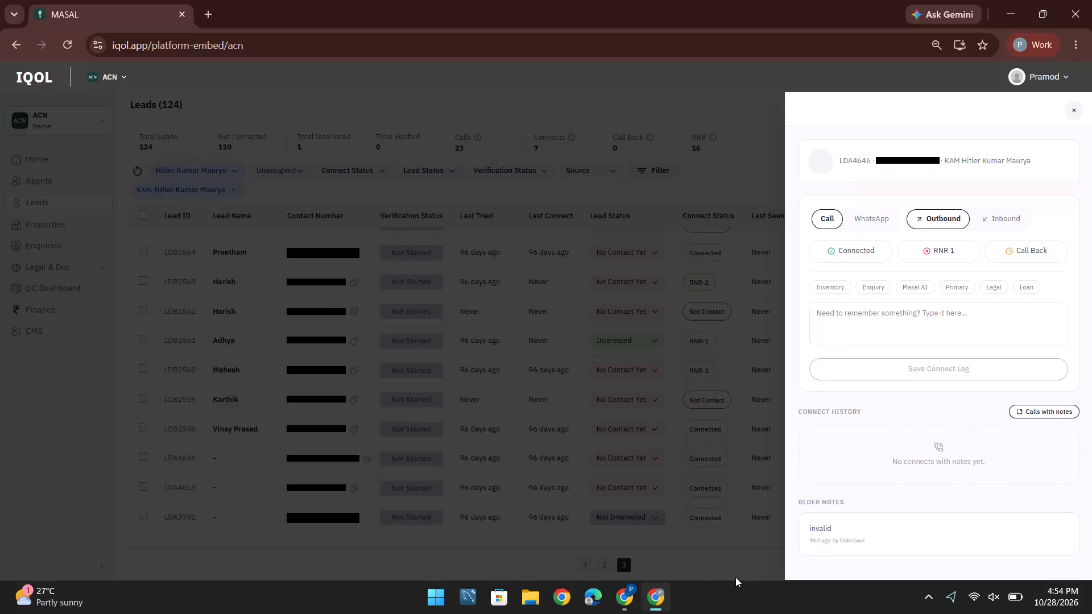
# Show the hidden background app icons in the Windows system tray.
pyautogui.click(930, 605)
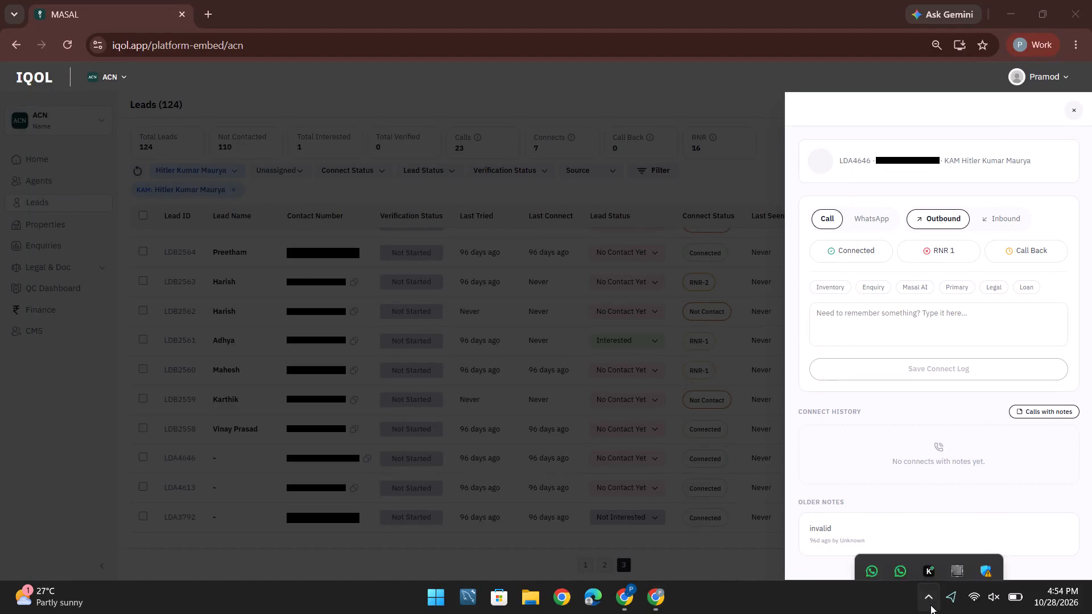
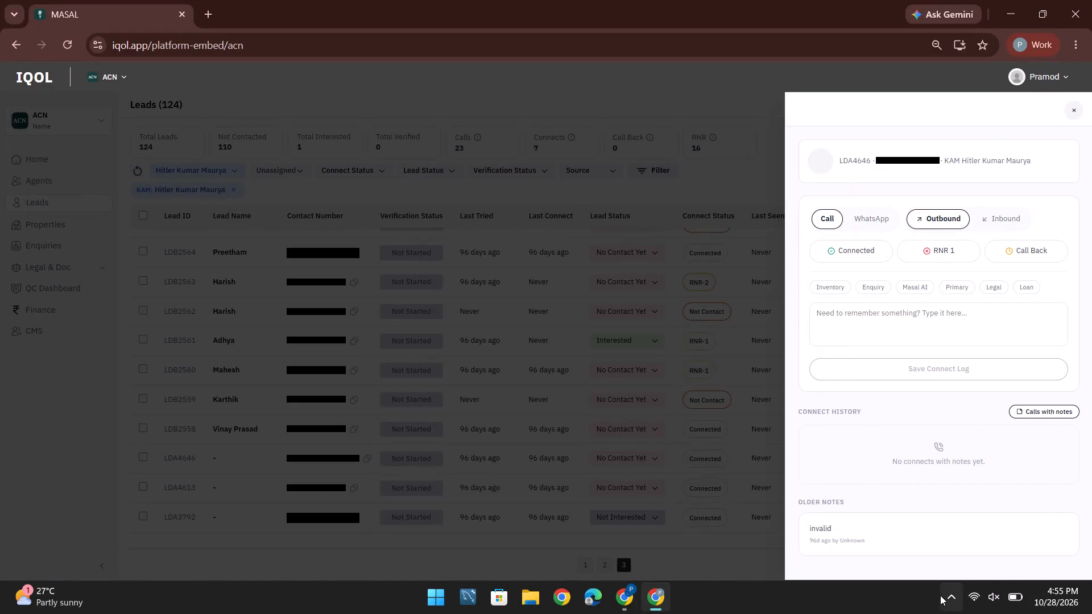
# Show the hidden background app icons in the Windows system tray again.
pyautogui.click(940, 595)
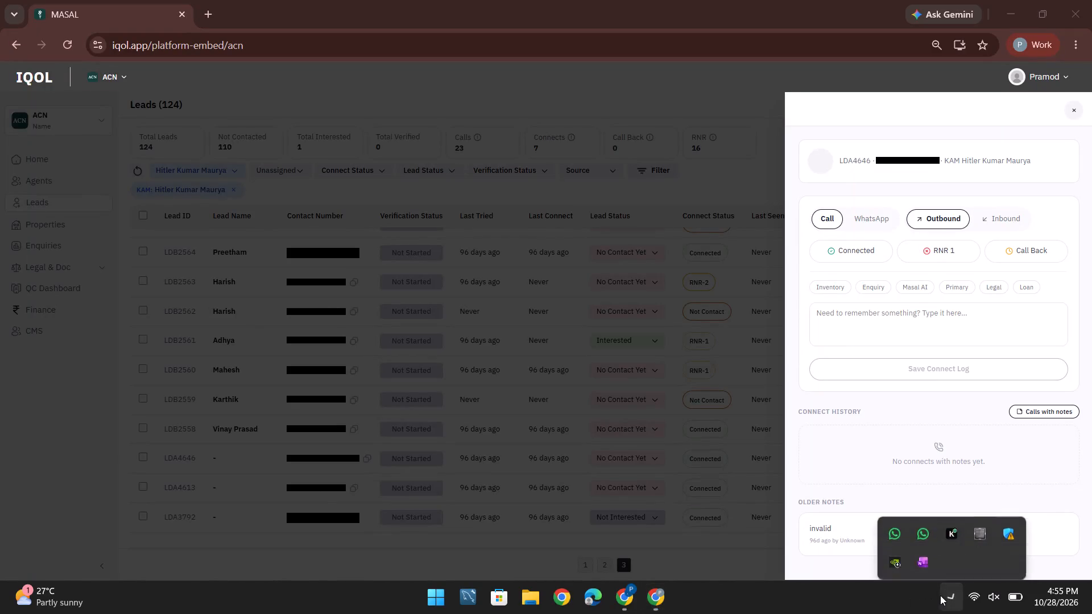
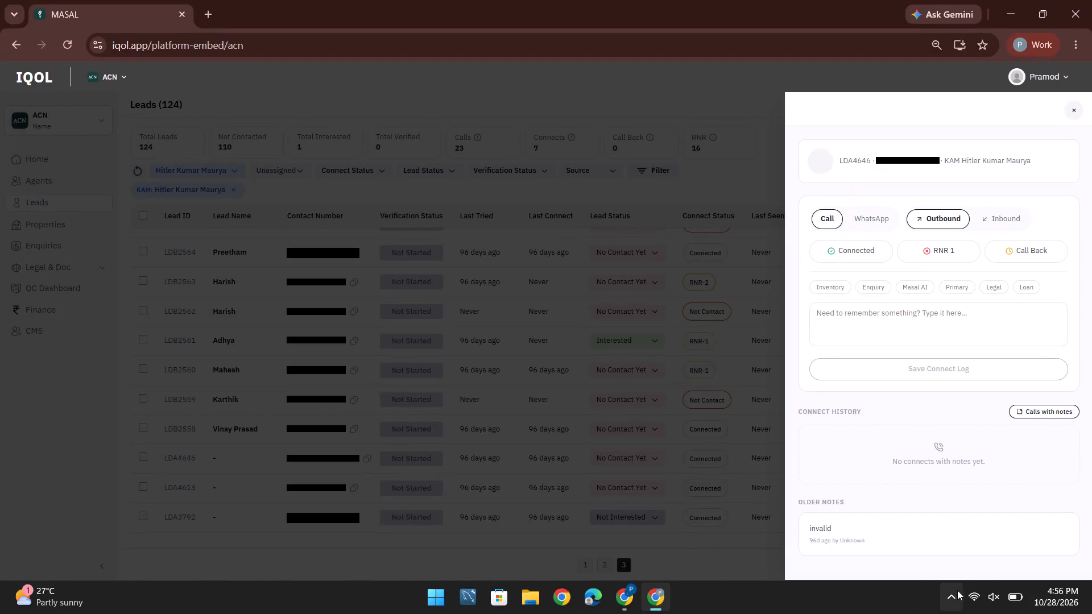
# Show the hidden background app icons in the Windows system tray once more.
pyautogui.click(941, 600)
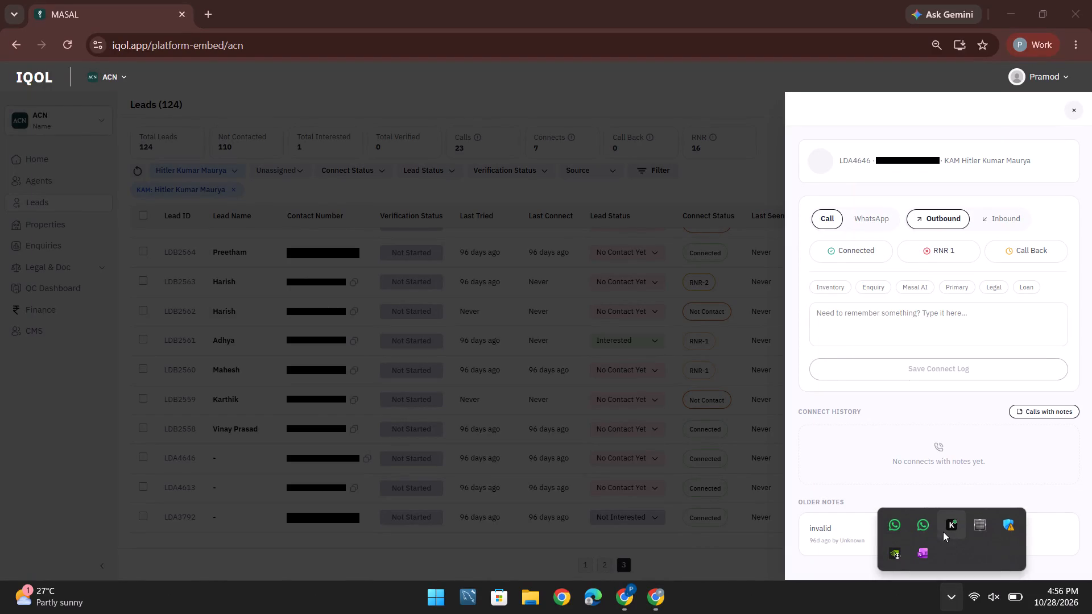
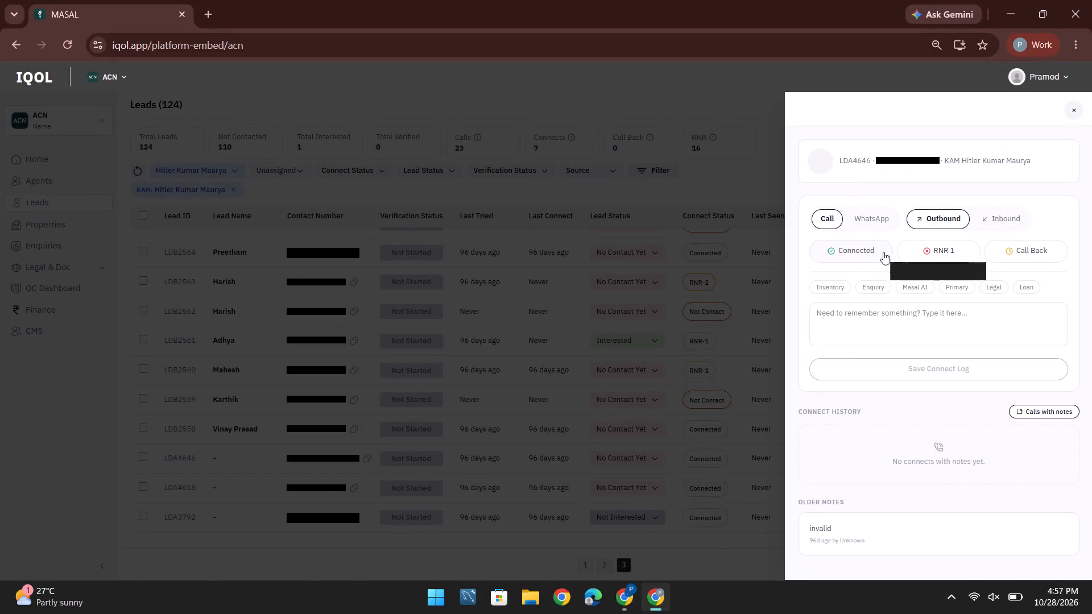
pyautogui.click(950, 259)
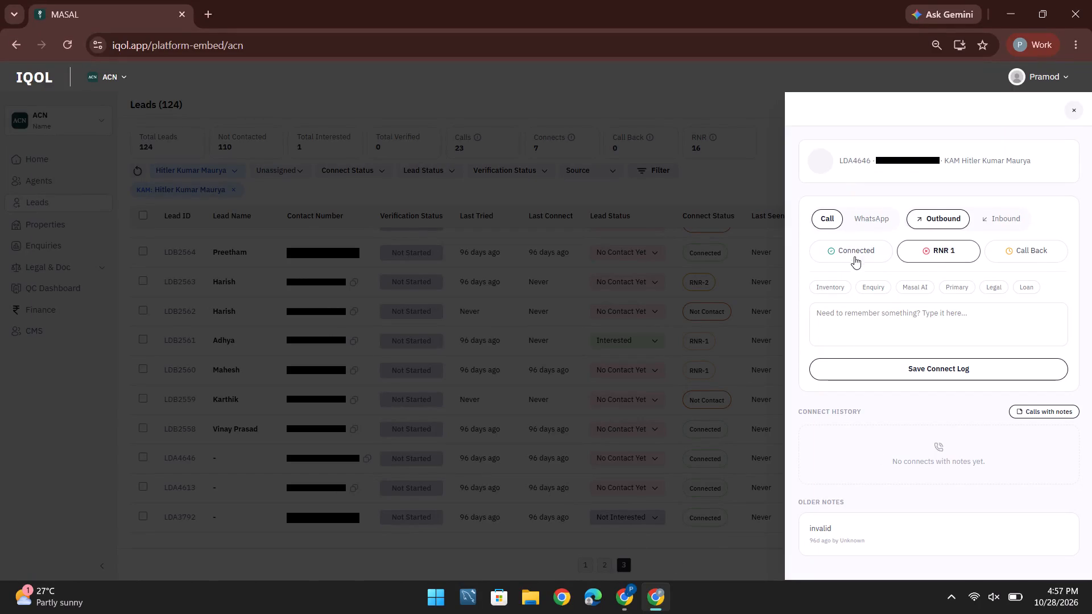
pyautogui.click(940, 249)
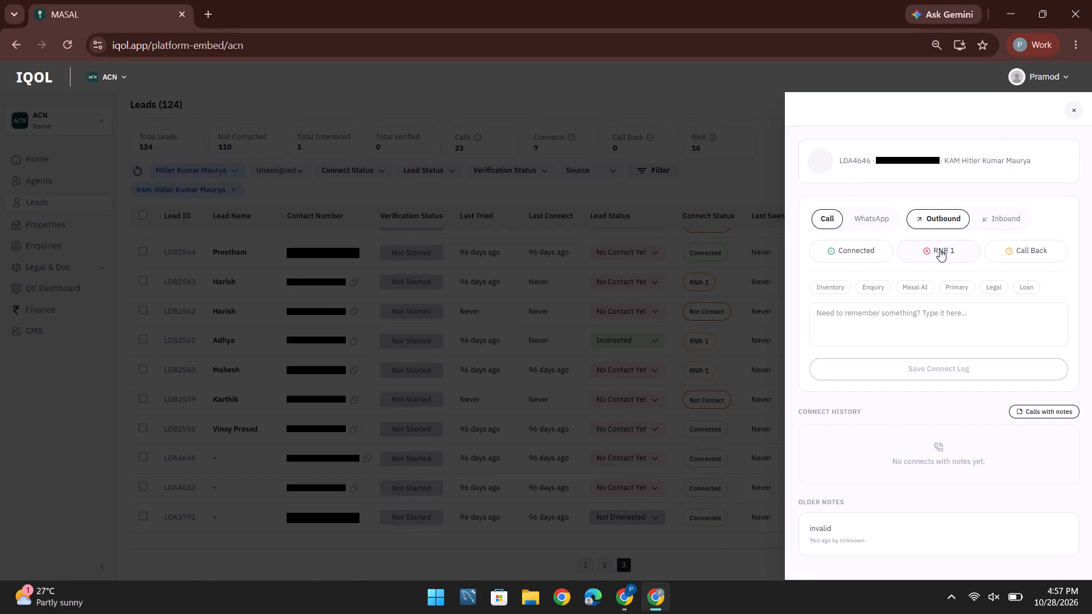
pyautogui.hscroll(2, 934, 458)
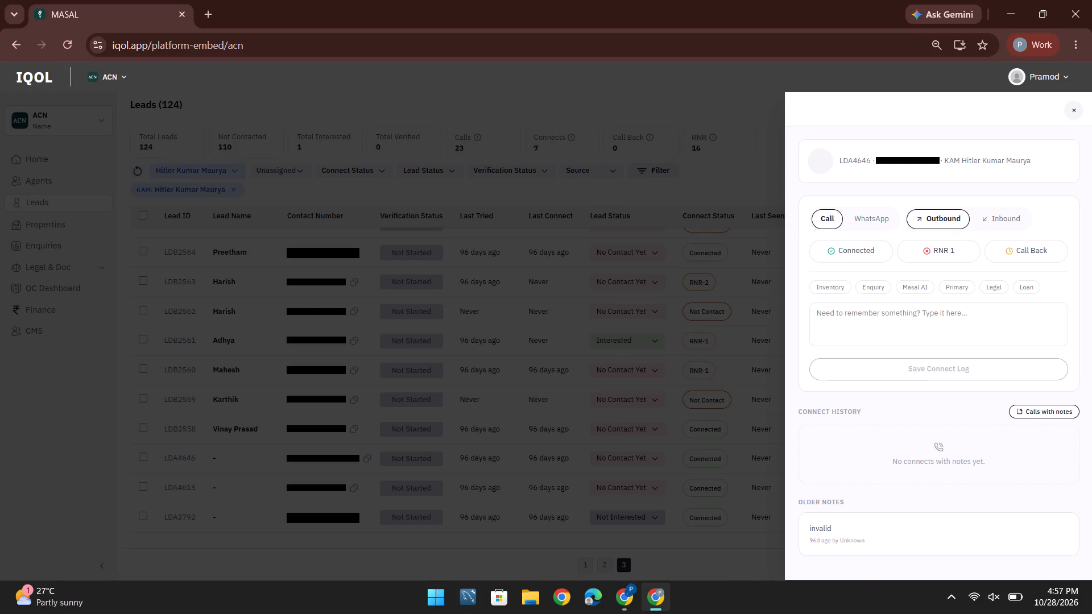
pyautogui.click(754, 567)
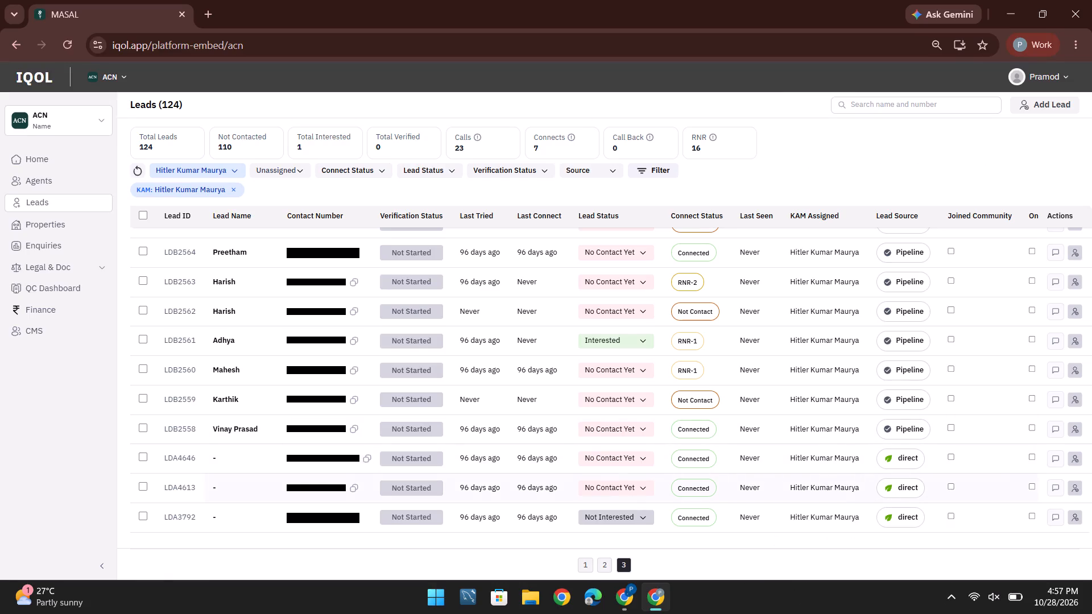
pyautogui.scroll(-1, 817, 482)
pyautogui.hscroll(1, 817, 482)
pyautogui.click(1060, 517)
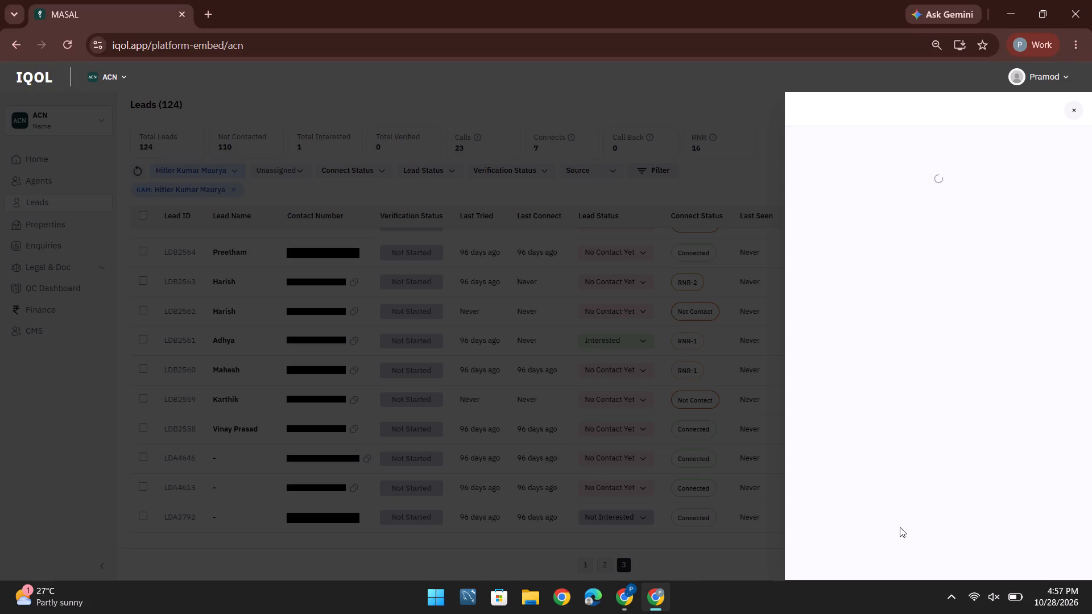
pyautogui.hscroll(1, 900, 527)
pyautogui.scroll(1, 900, 527)
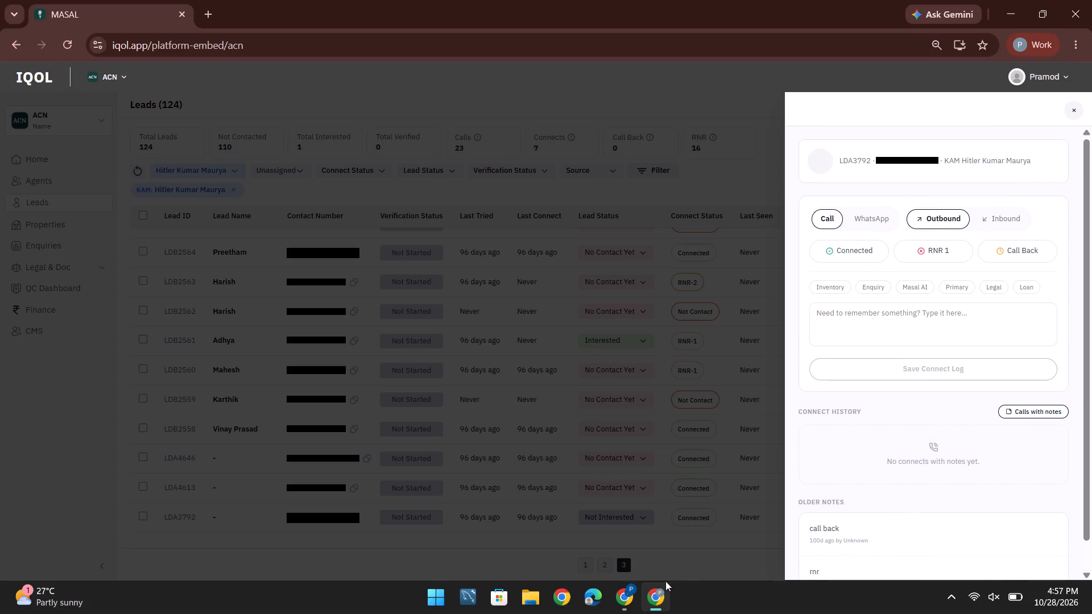
pyautogui.click(763, 556)
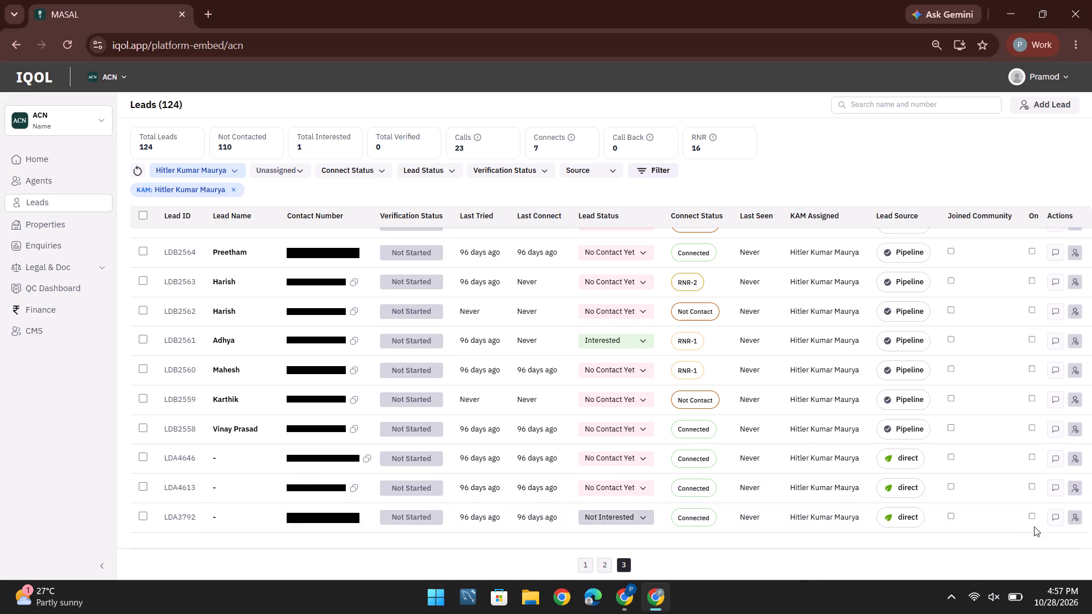
pyautogui.click(1056, 515)
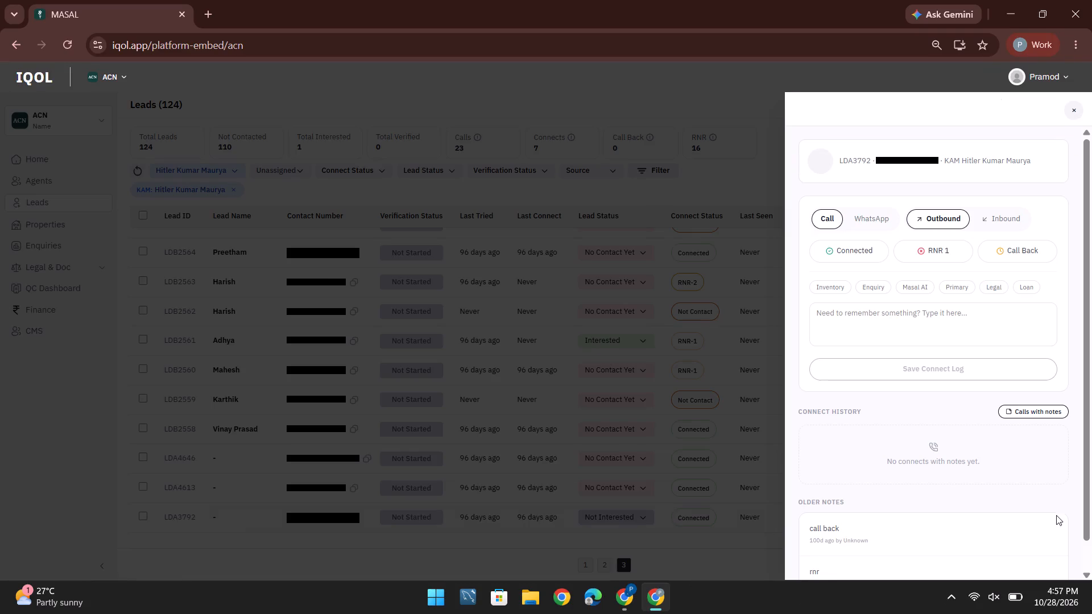
pyautogui.hscroll(1, 911, 558)
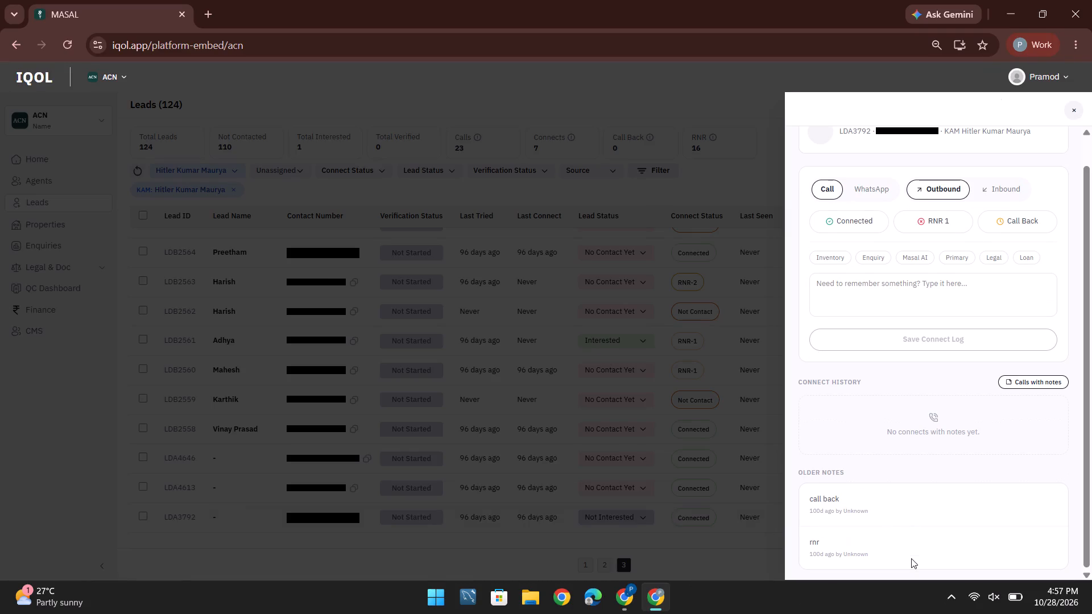
pyautogui.hscroll(1, 911, 558)
pyautogui.click(727, 543)
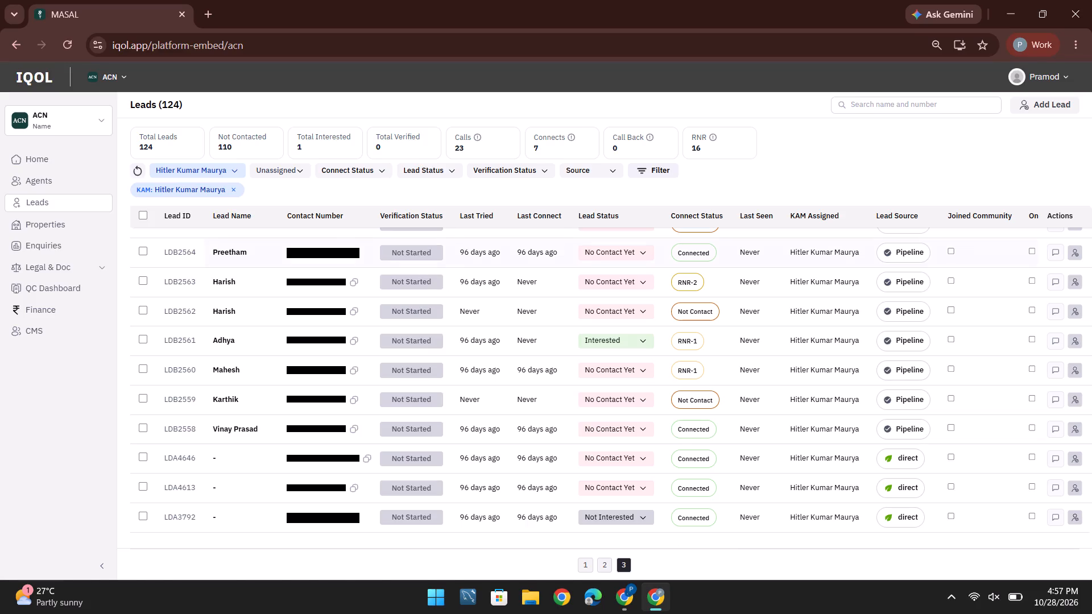
# Remove the applied KAM filter from the leads list.
pyautogui.click(231, 187)
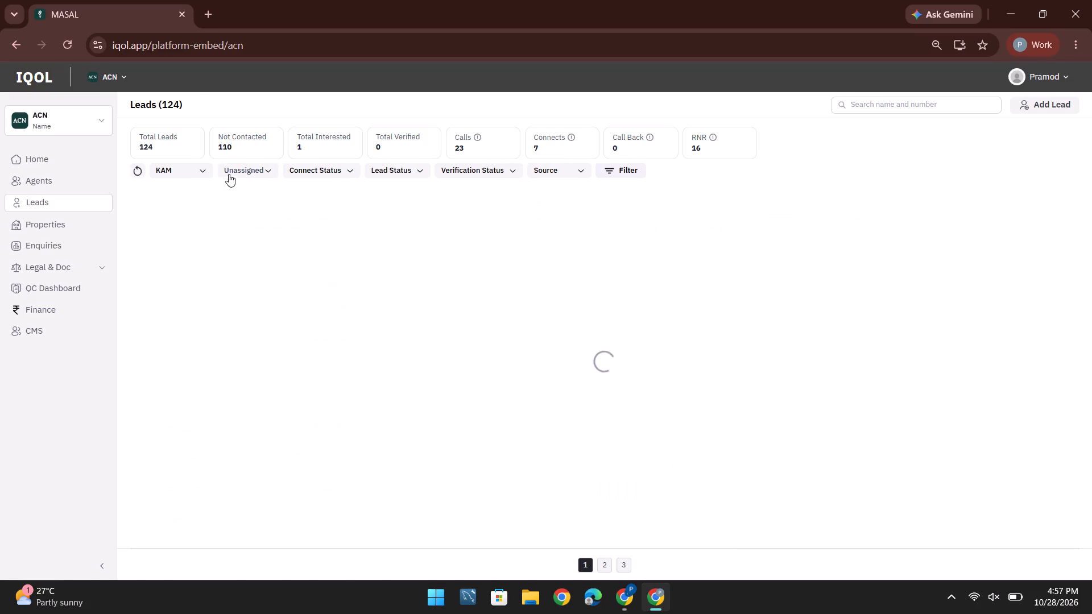
# Look through the KAM filter's list of managers for another KAM whose leads should be shown.
pyautogui.click(185, 168)
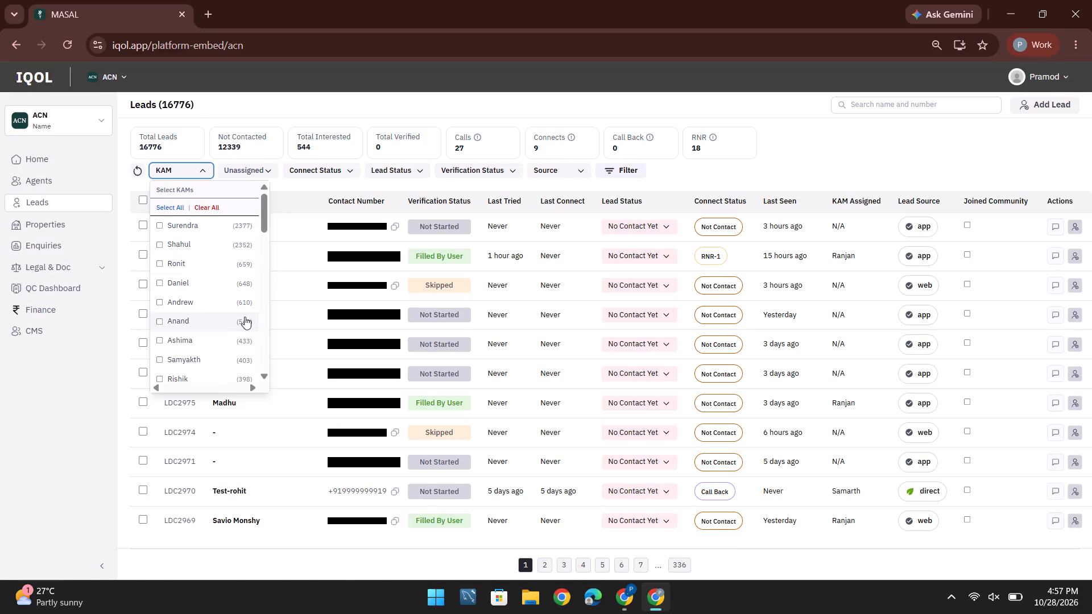
pyautogui.tripleClick(266, 376)
pyautogui.doubleClick(266, 376)
pyautogui.click(266, 376)
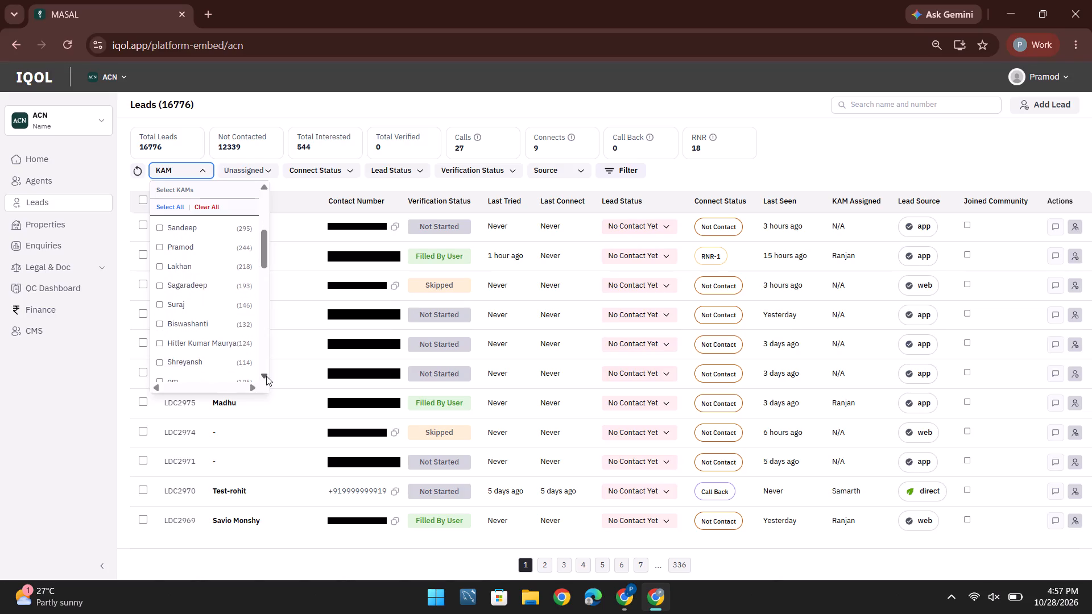
pyautogui.click(266, 376)
pyautogui.click(266, 376)
pyautogui.click(266, 376)
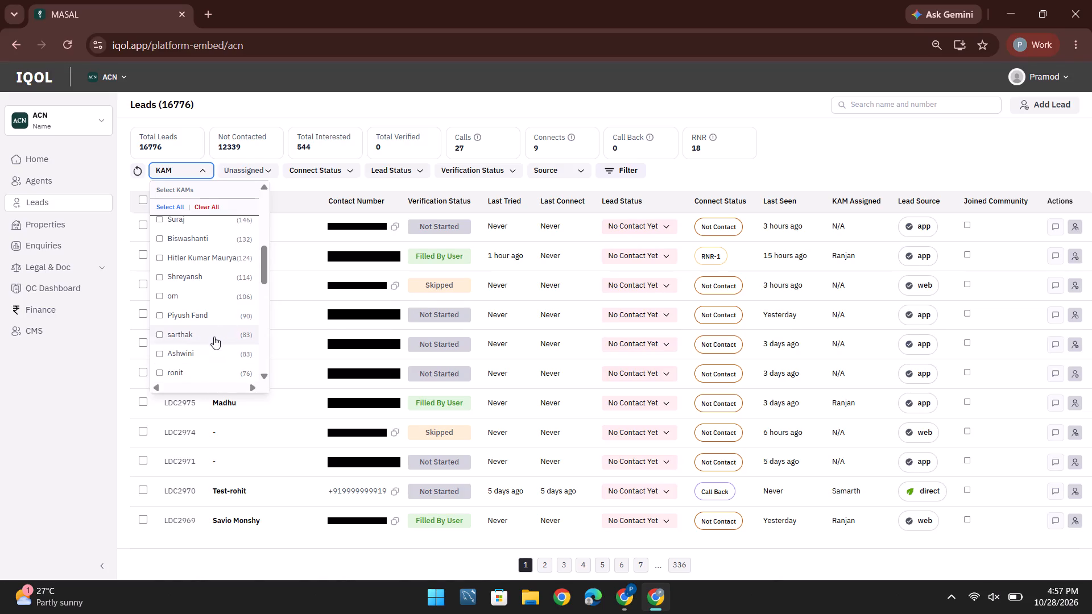
# Filter the leads list to the KAM Piyush and close the KAM choices.
pyautogui.click(241, 314)
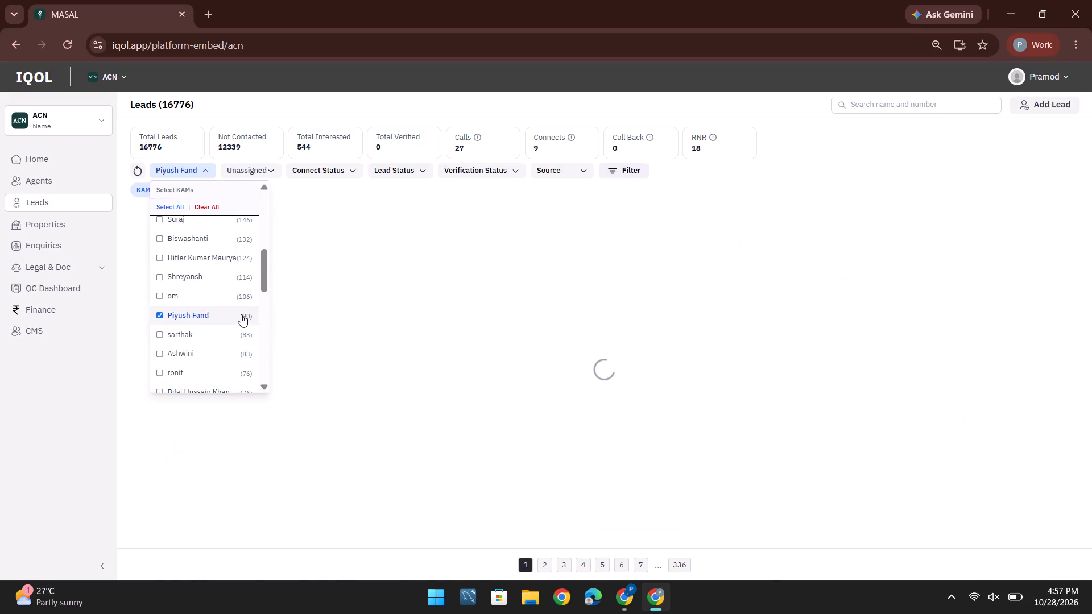
pyautogui.click(839, 553)
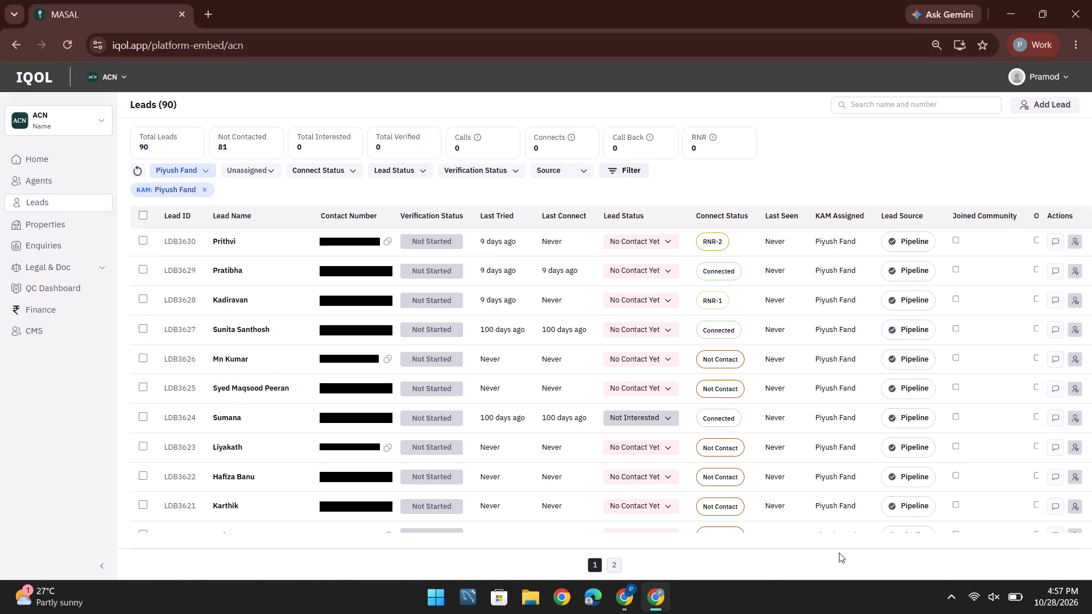
# Look through the first page of Piyush's leads, checking when each was last tried and its connect status.
pyautogui.hscroll(4, 897, 471)
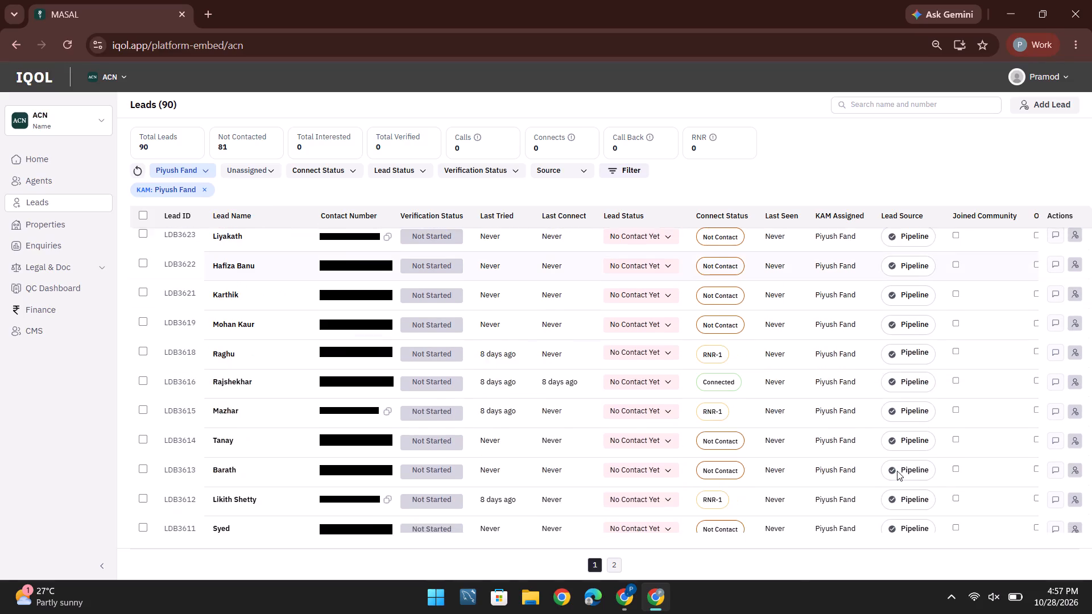
pyautogui.hscroll(7, 897, 471)
pyautogui.scroll(-1, 897, 471)
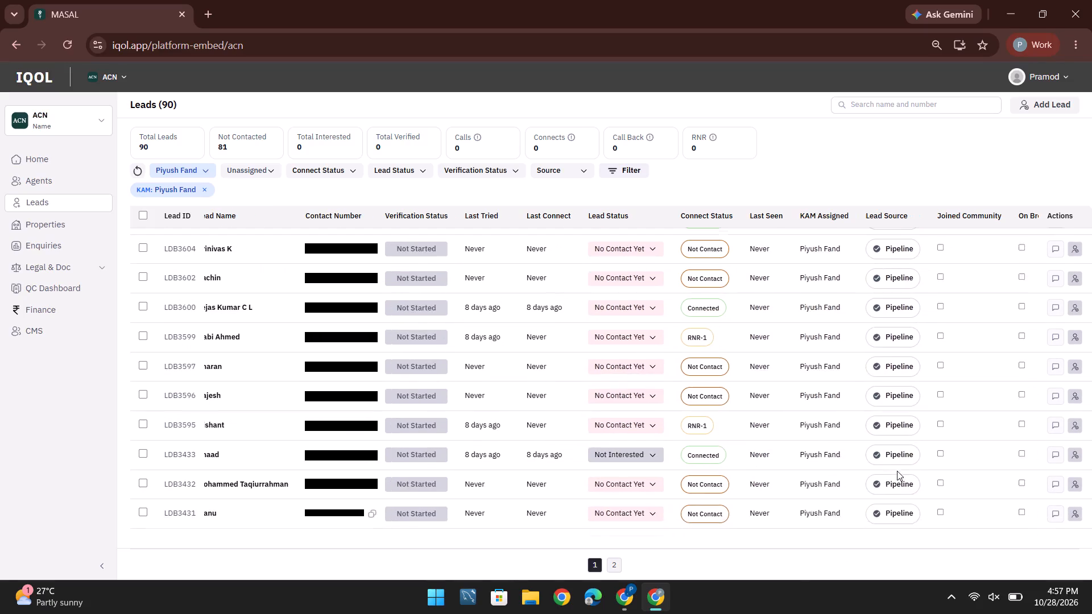
pyautogui.scroll(-1, 897, 471)
pyautogui.hscroll(4, 897, 471)
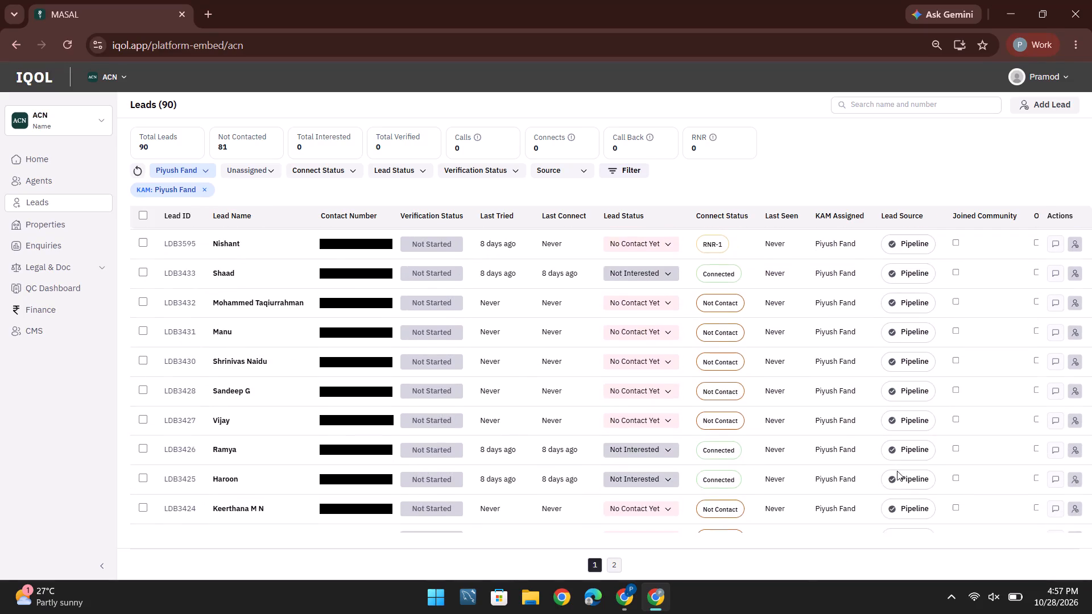
pyautogui.hscroll(2, 897, 471)
pyautogui.scroll(-2, 897, 471)
pyautogui.hscroll(2, 897, 471)
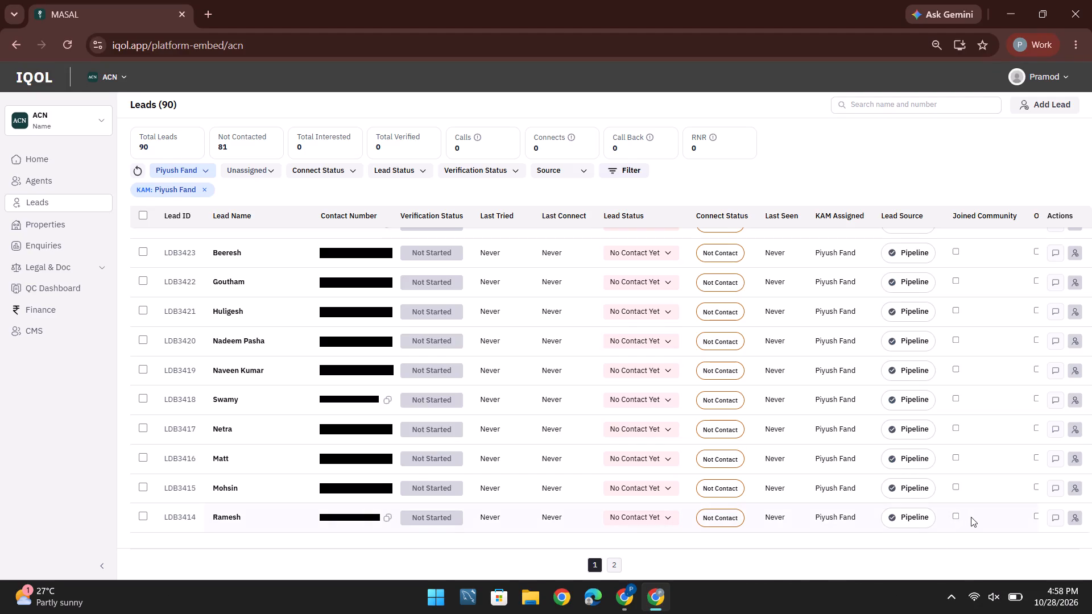
pyautogui.hscroll(1, 971, 517)
pyautogui.scroll(5, 971, 517)
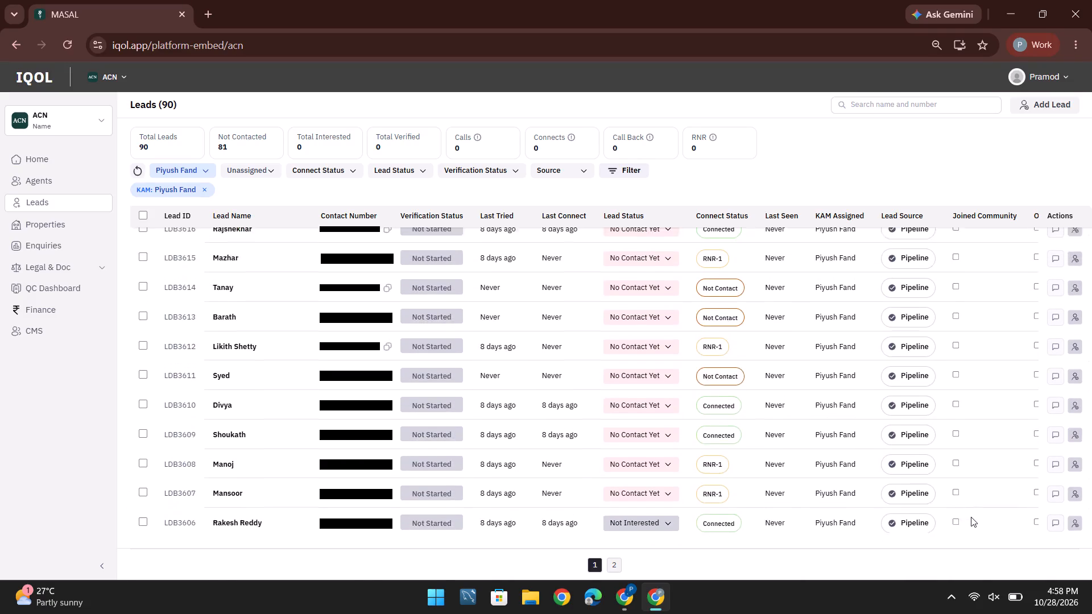
pyautogui.scroll(4, 840, 468)
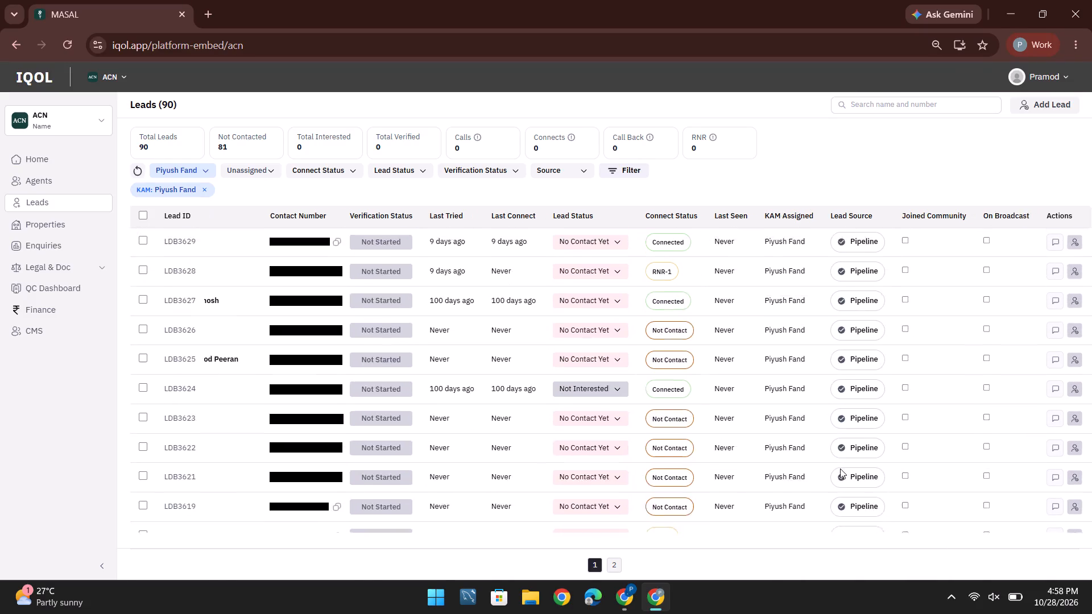
pyautogui.hscroll(3, 840, 468)
pyautogui.scroll(3, 840, 468)
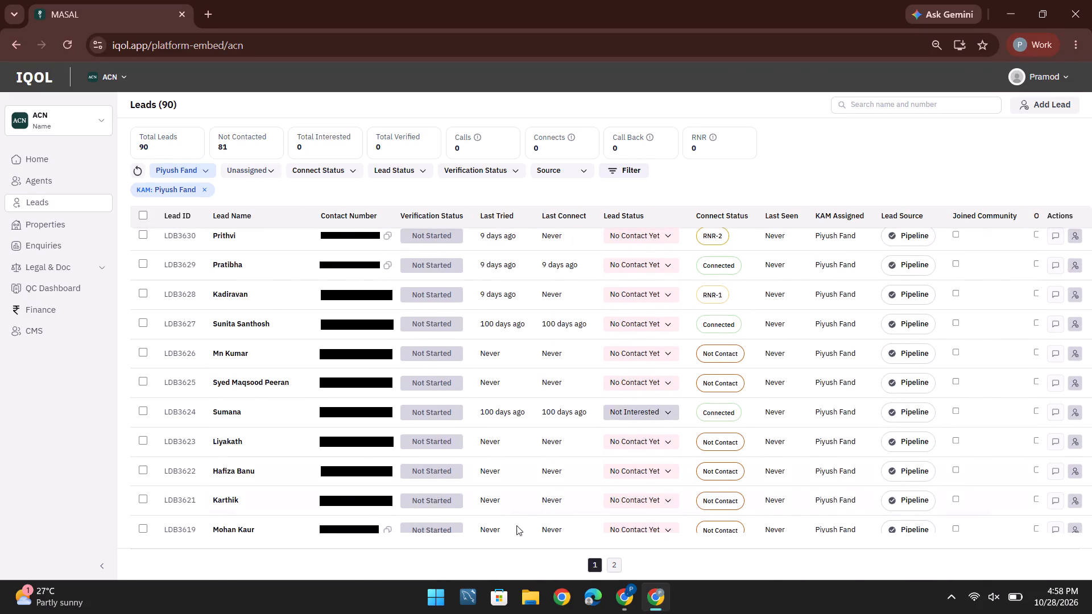
# Go to page 2 of Piyush's leads and look through their last tried dates and connect statuses.
pyautogui.click(614, 569)
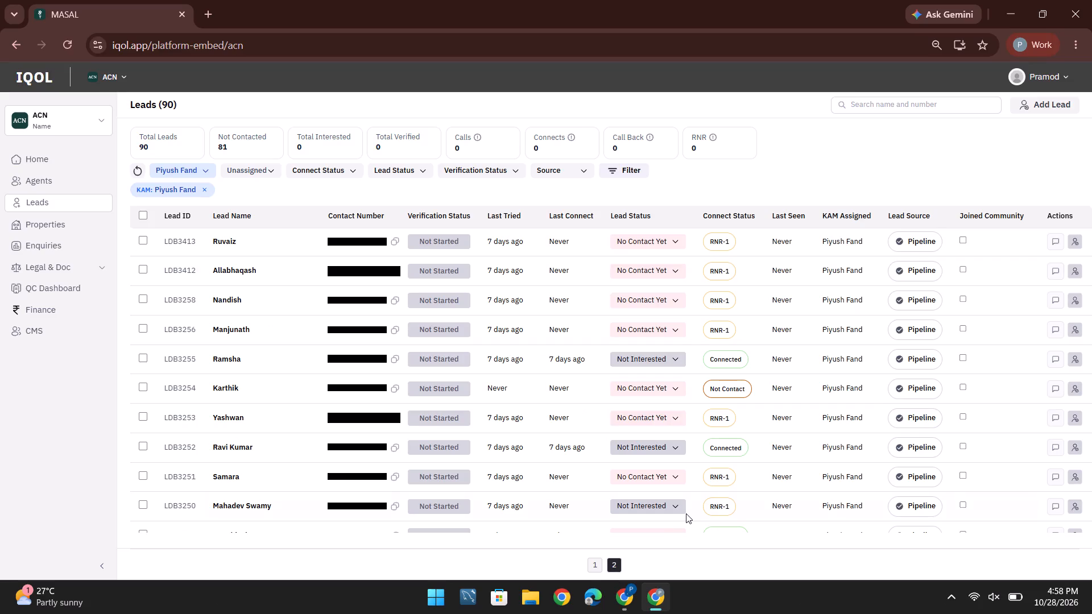
pyautogui.scroll(-5, 686, 513)
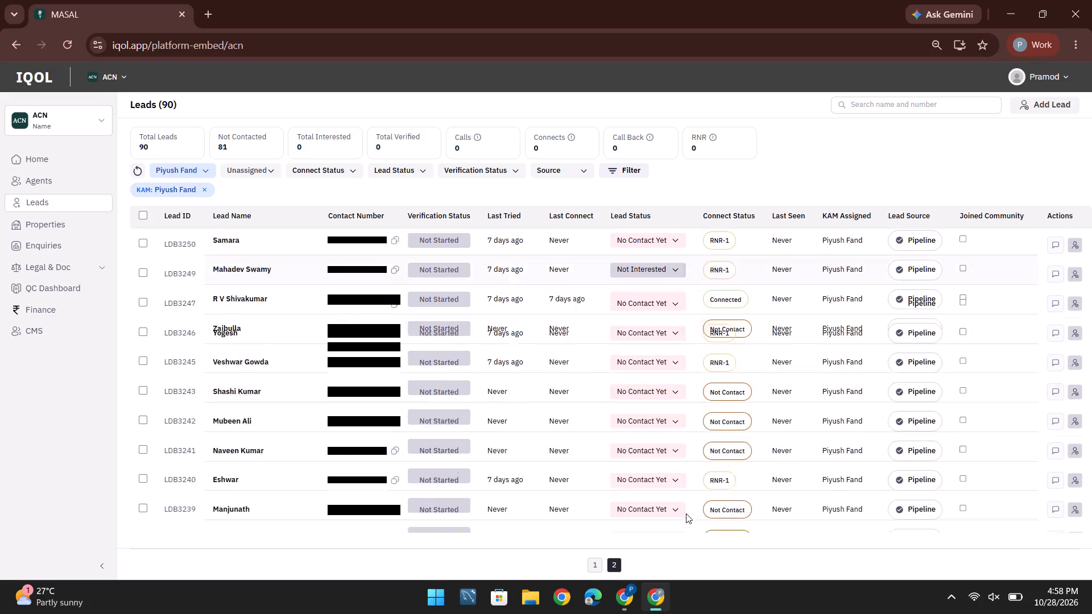
pyautogui.scroll(-3, 686, 513)
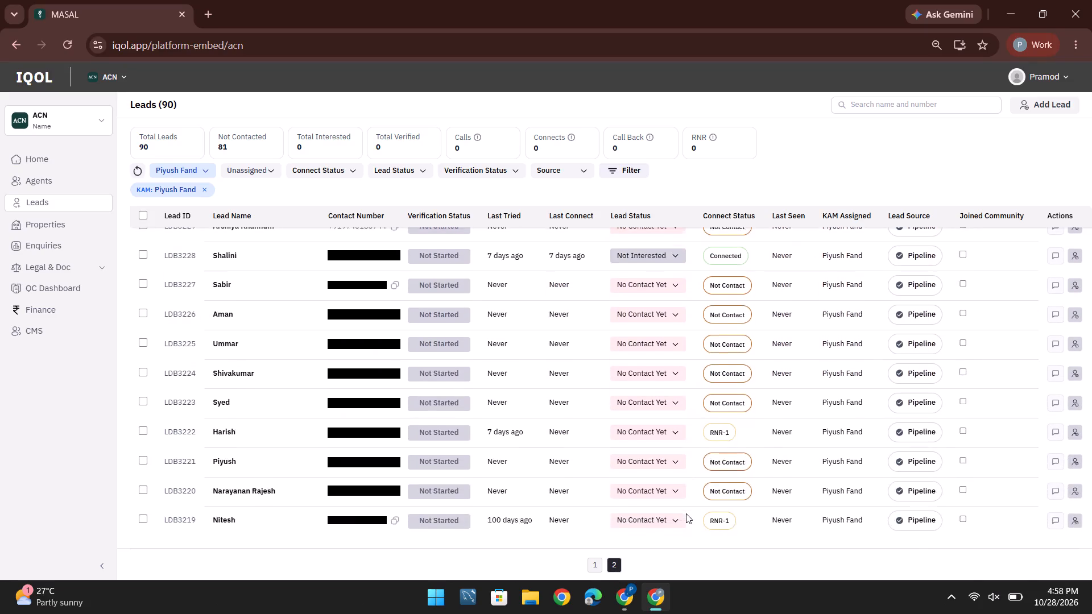
pyautogui.scroll(-1, 686, 513)
pyautogui.hscroll(4, 686, 513)
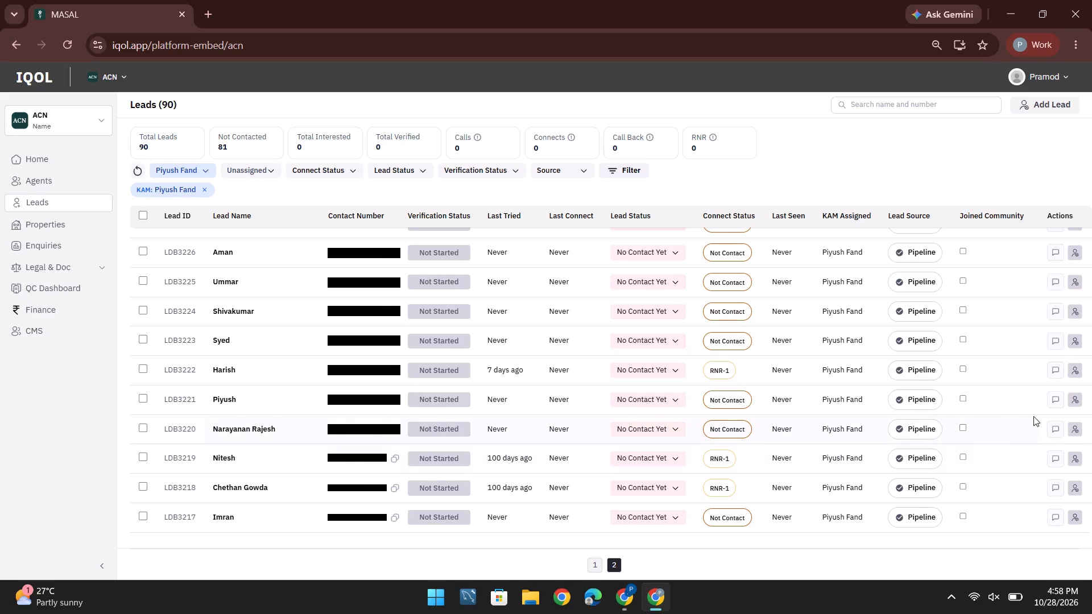
# Check the connect history and older notes of Harish's lead on page 2, and close its details.
pyautogui.click(1056, 373)
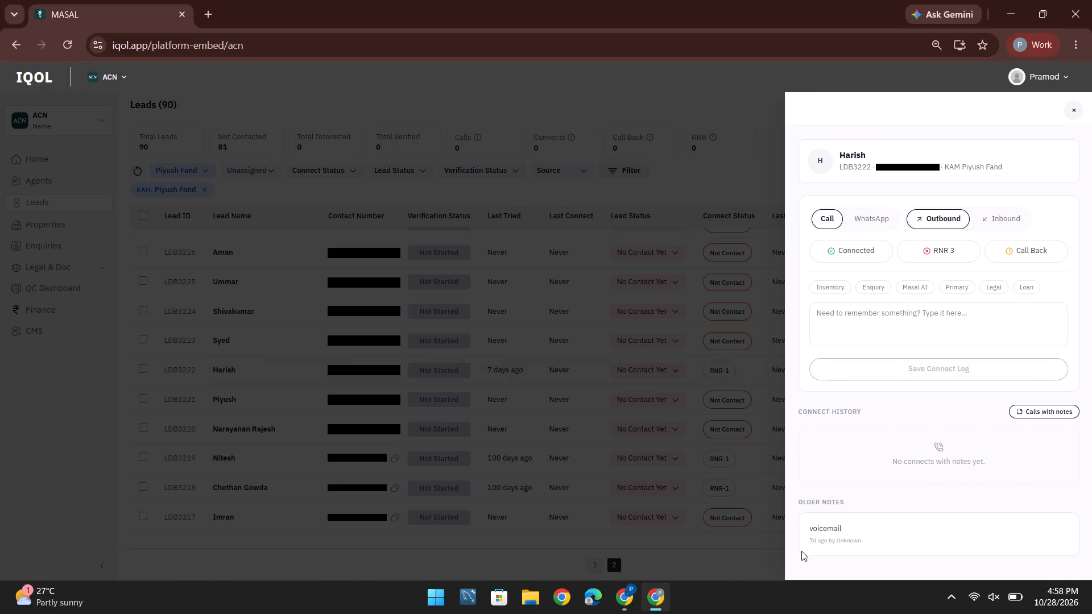
pyautogui.click(763, 555)
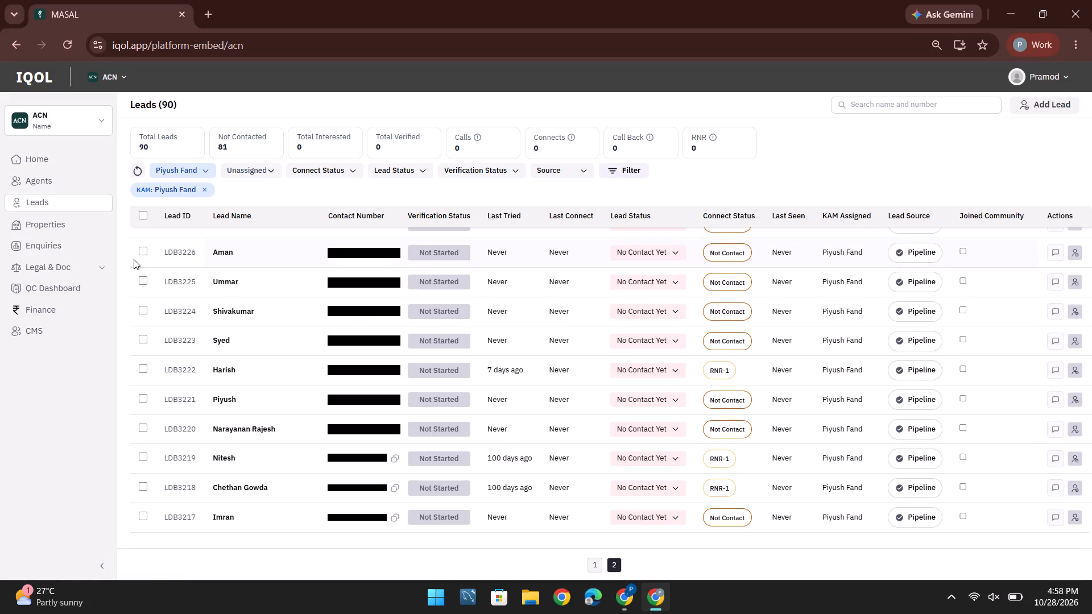
# Add Rishik to the KAM filter alongside Piyush and close the KAM choices.
pyautogui.click(195, 171)
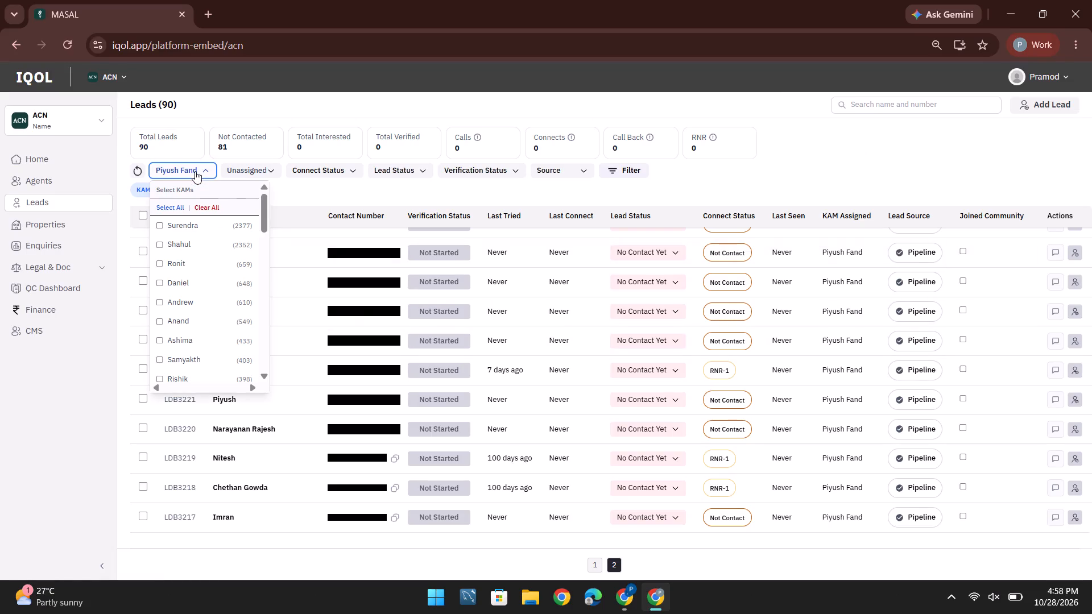
pyautogui.scroll(-1, 210, 333)
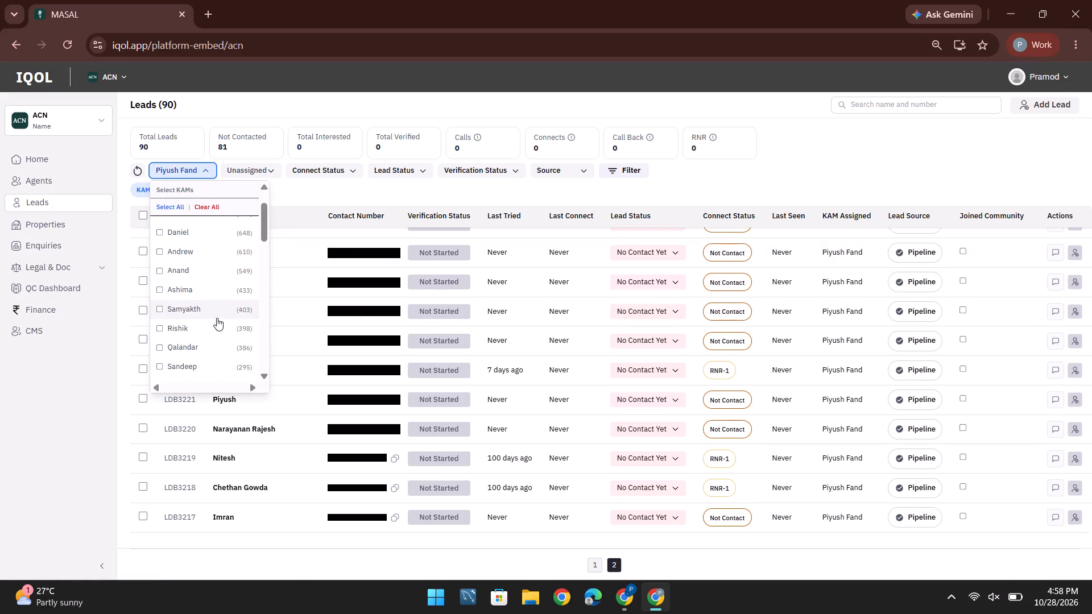
pyautogui.click(209, 330)
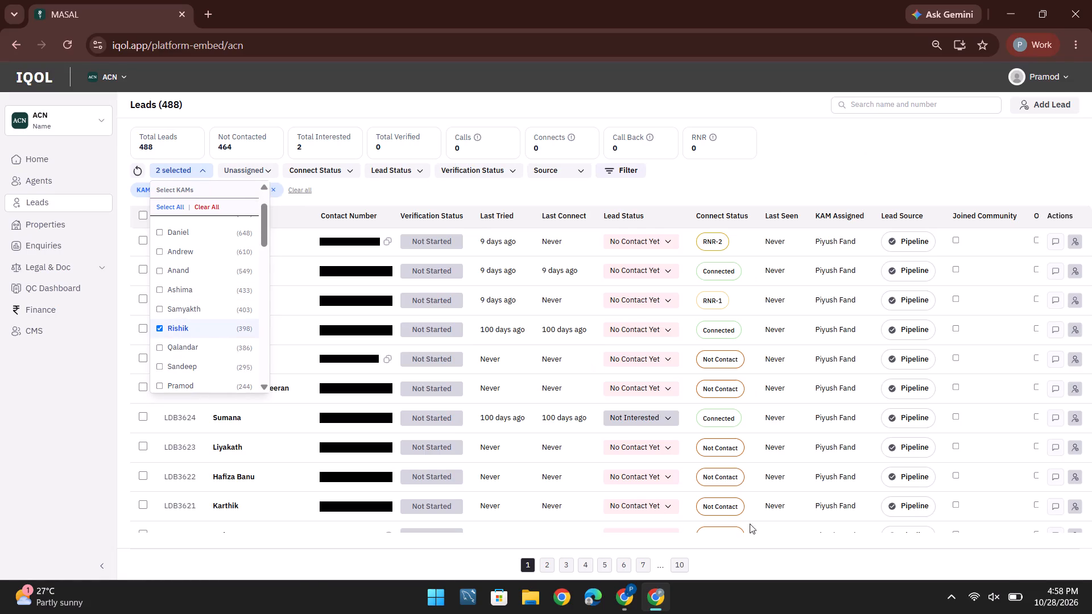
pyautogui.click(857, 547)
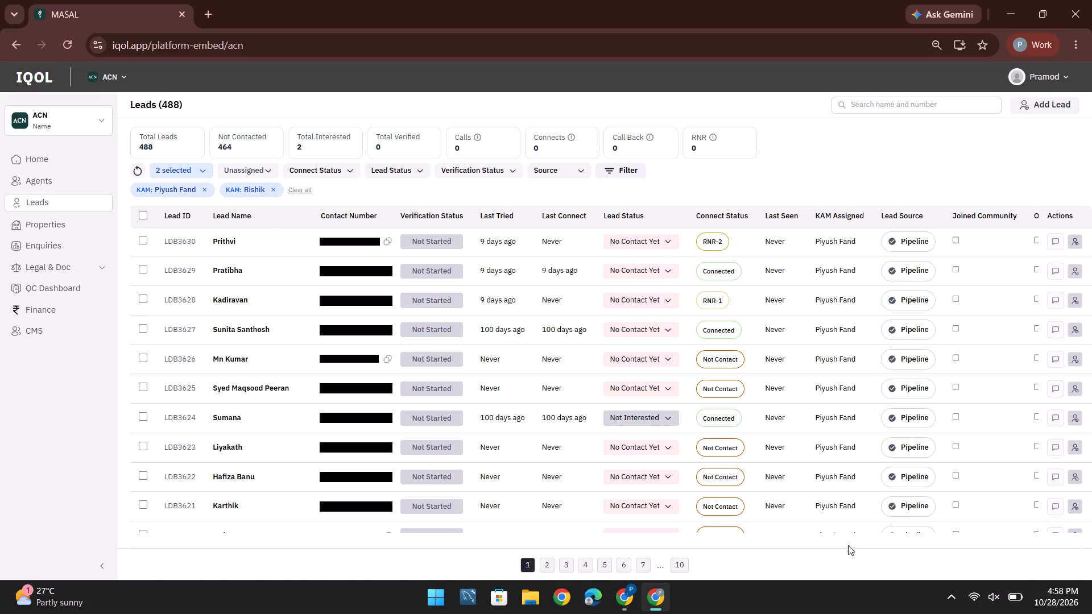
pyautogui.click(1057, 247)
pyautogui.click(742, 556)
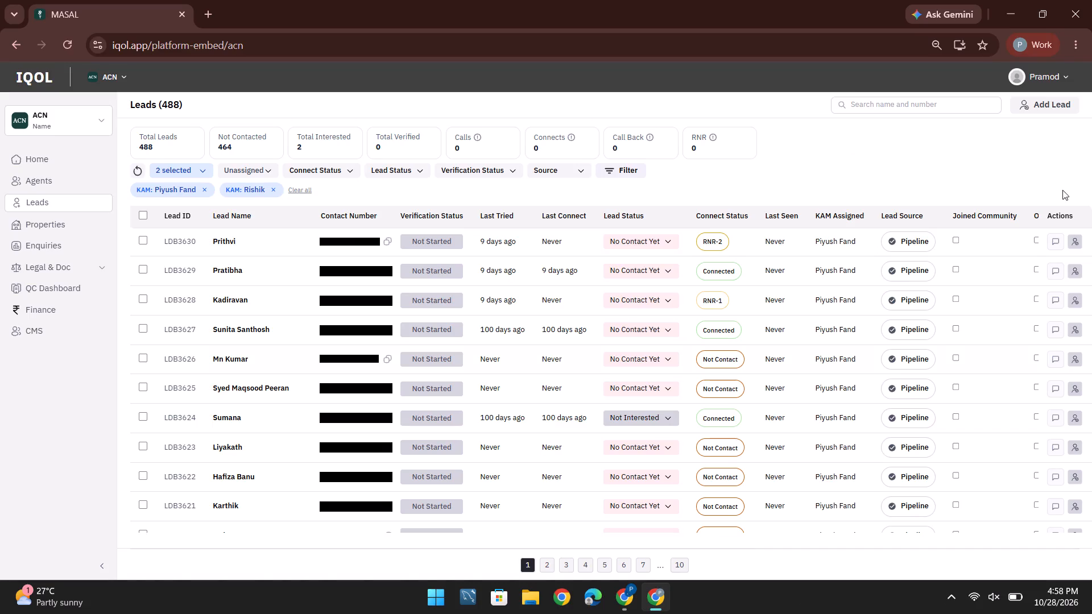
pyautogui.click(1057, 268)
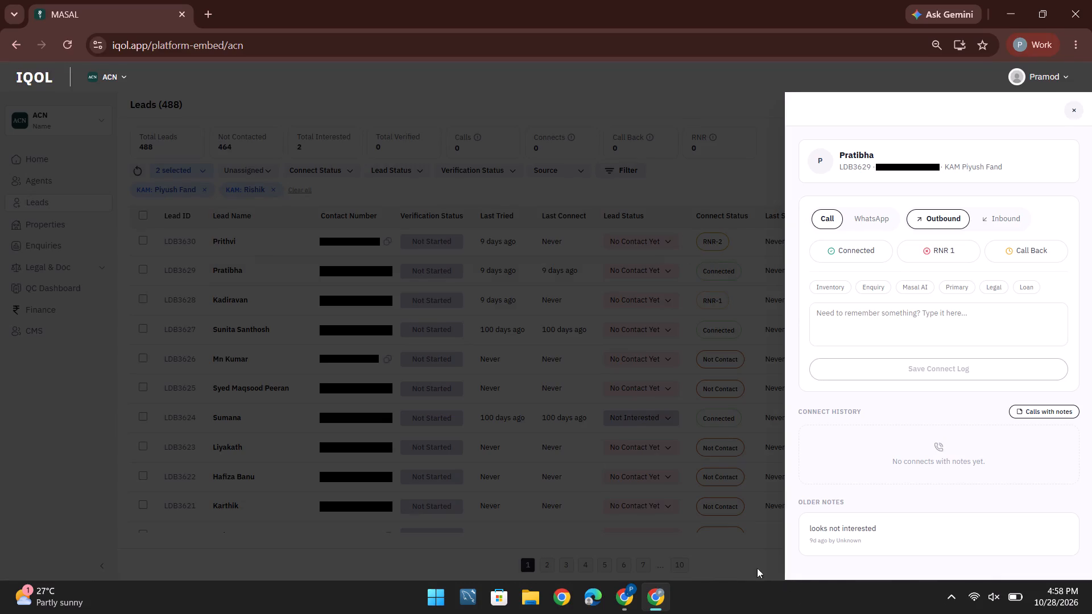
pyautogui.click(755, 553)
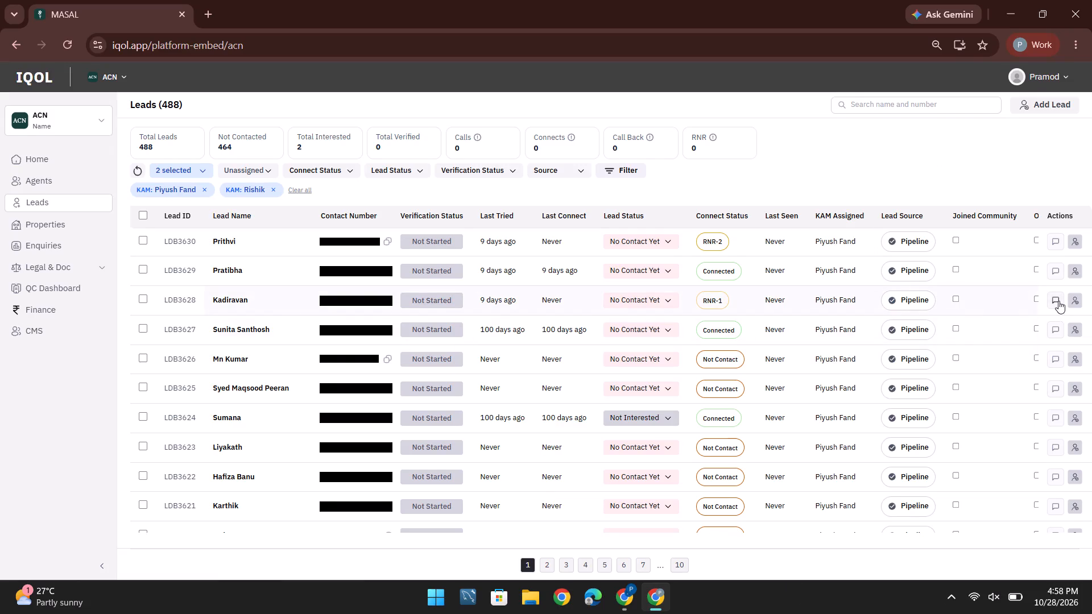
pyautogui.click(1058, 301)
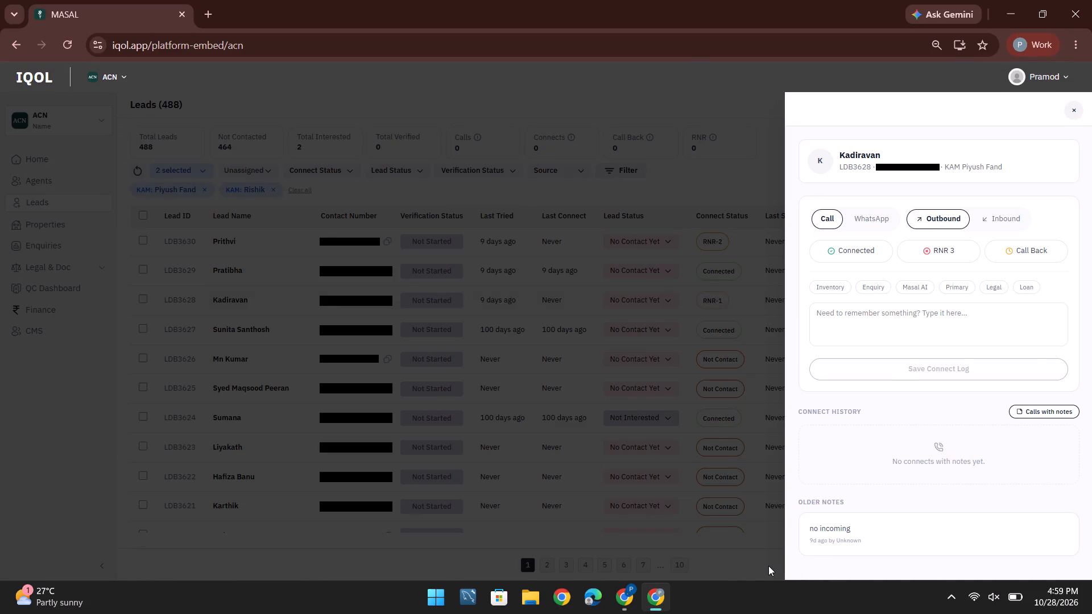
pyautogui.click(768, 566)
pyautogui.click(1059, 361)
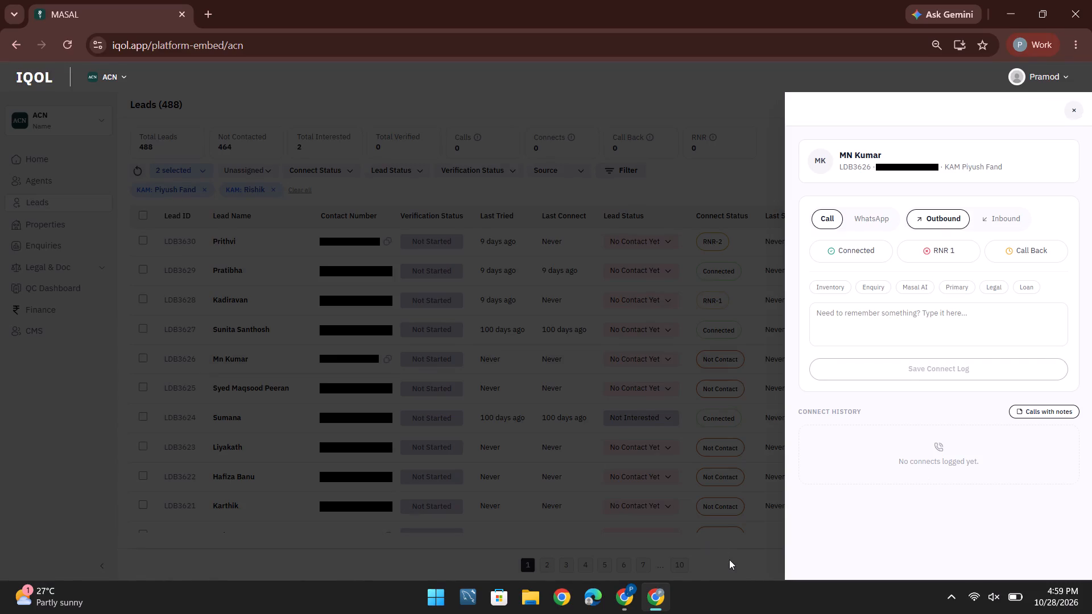
pyautogui.click(729, 559)
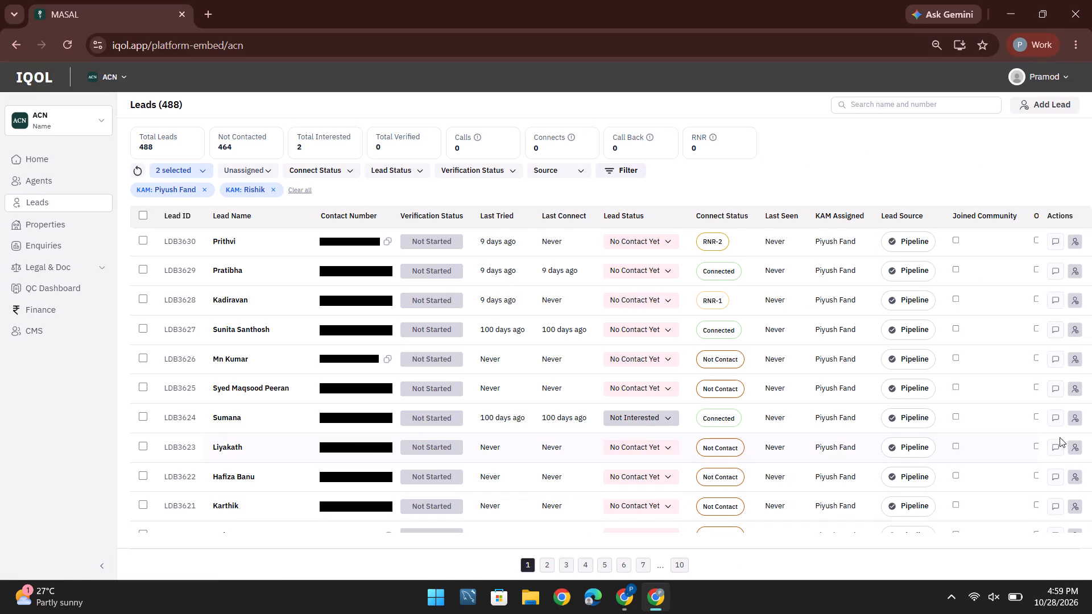
pyautogui.click(1055, 449)
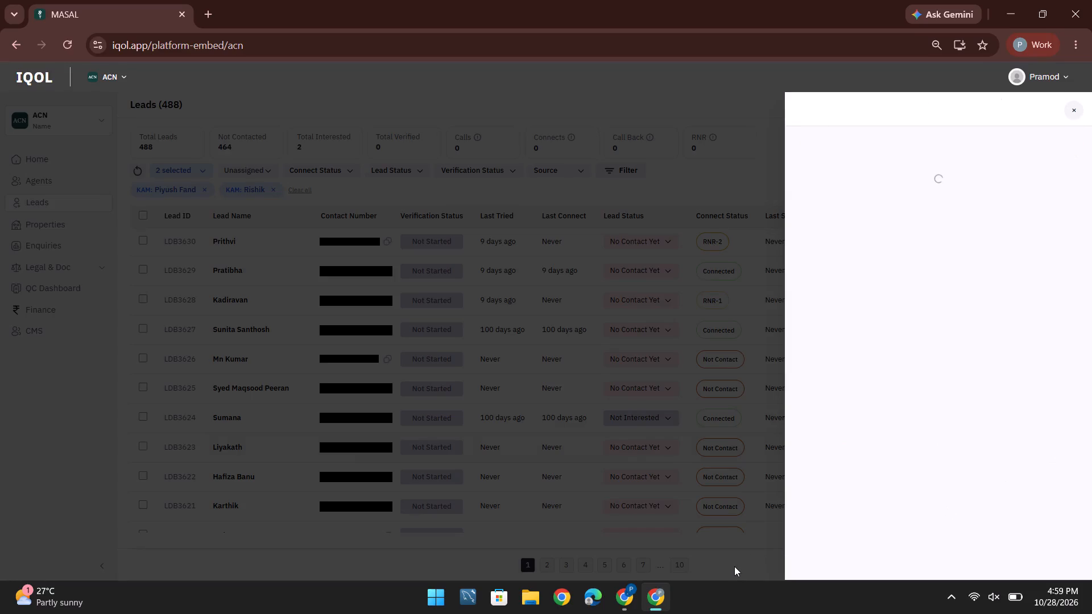
pyautogui.click(731, 568)
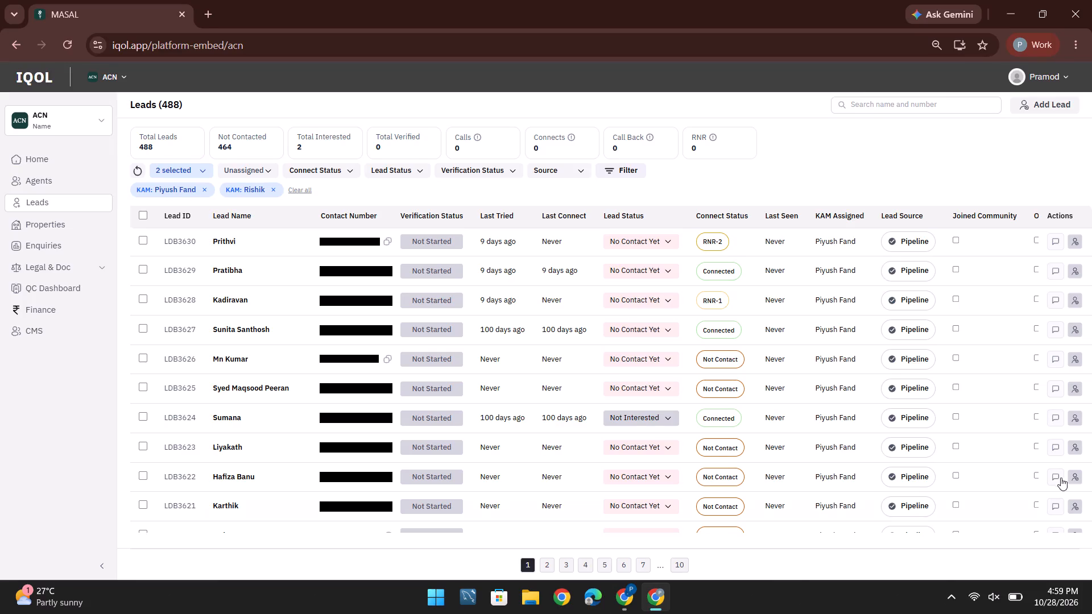
pyautogui.hscroll(1, 997, 499)
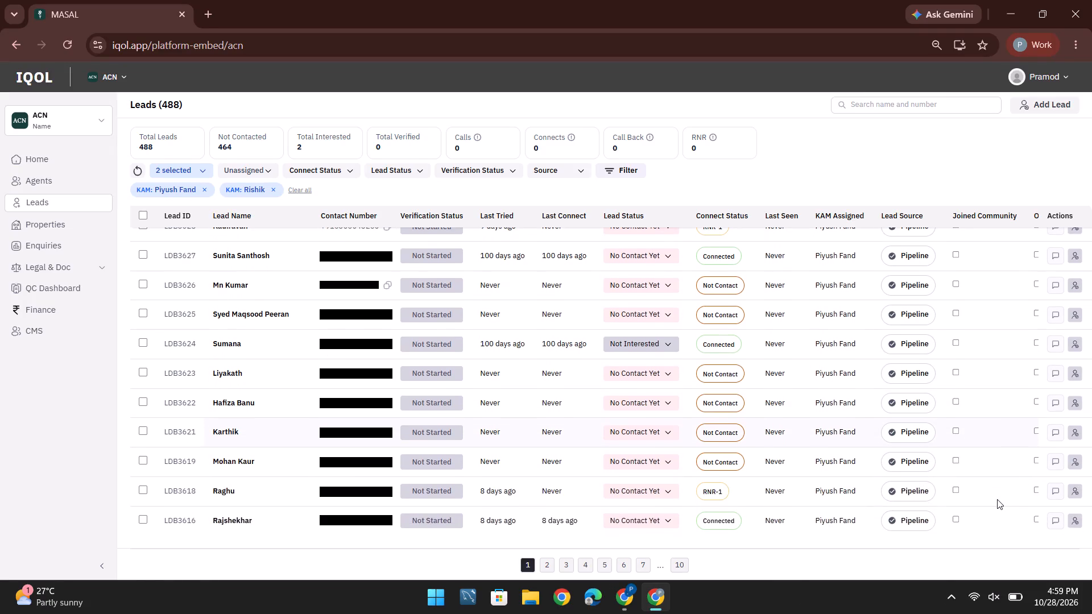
pyautogui.hscroll(1, 997, 499)
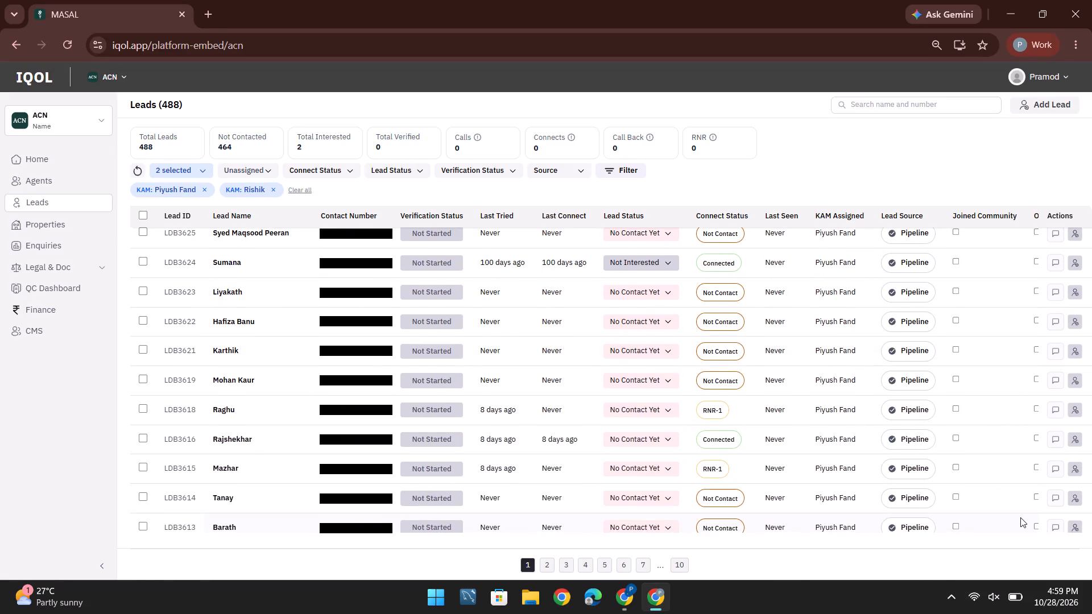
pyautogui.click(1064, 528)
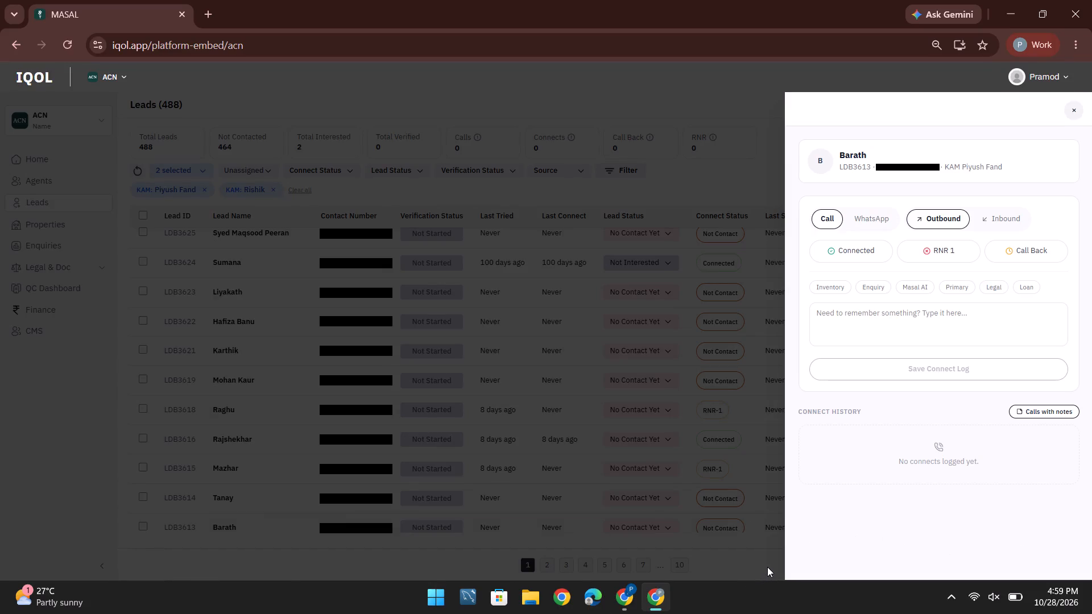
pyautogui.click(767, 567)
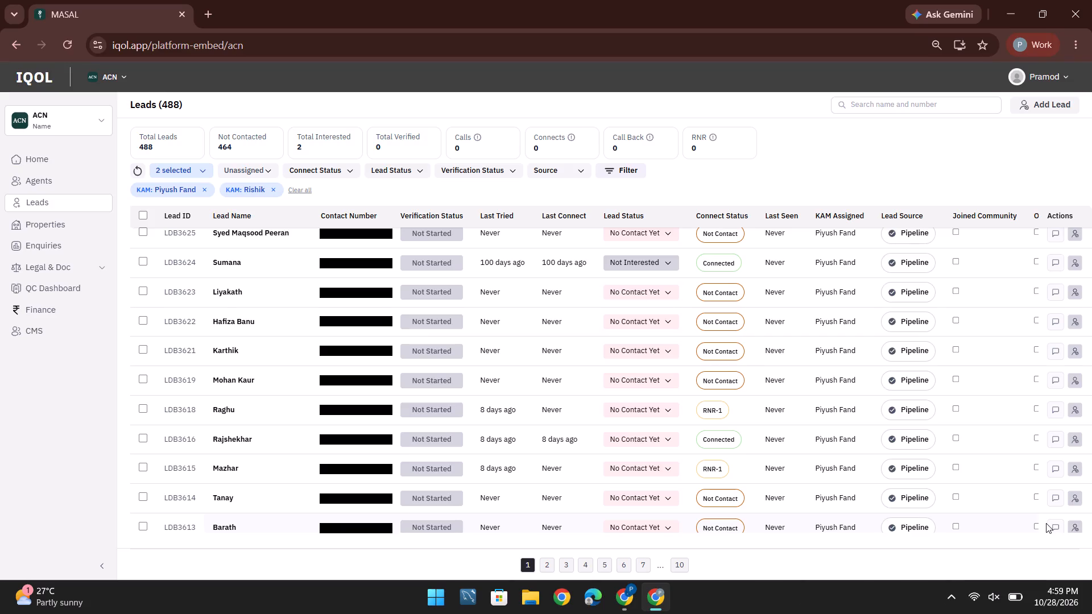
pyautogui.scroll(-1, 903, 468)
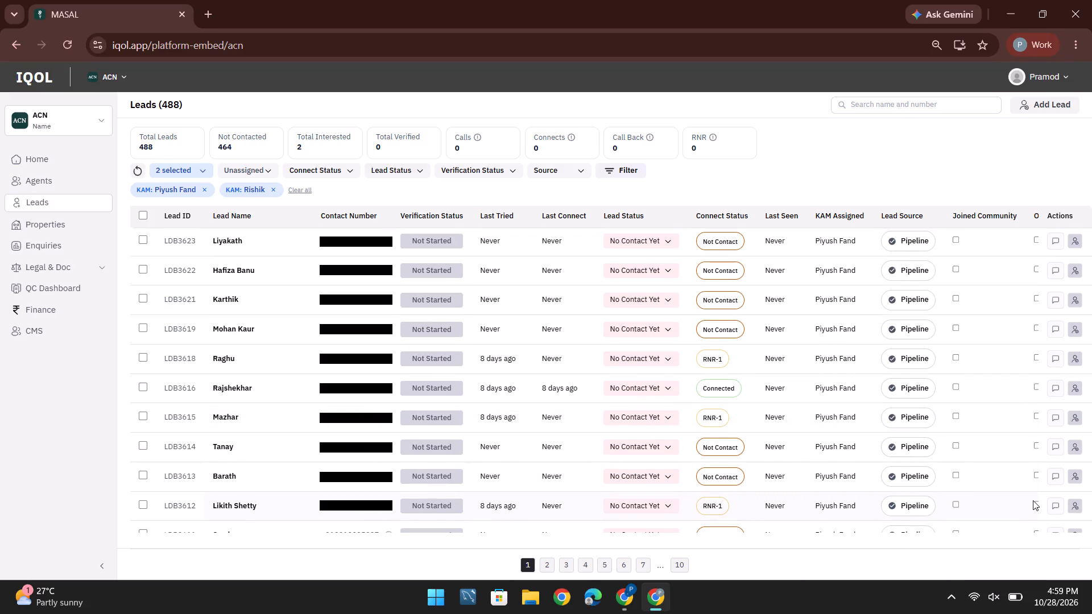
pyautogui.click(1057, 478)
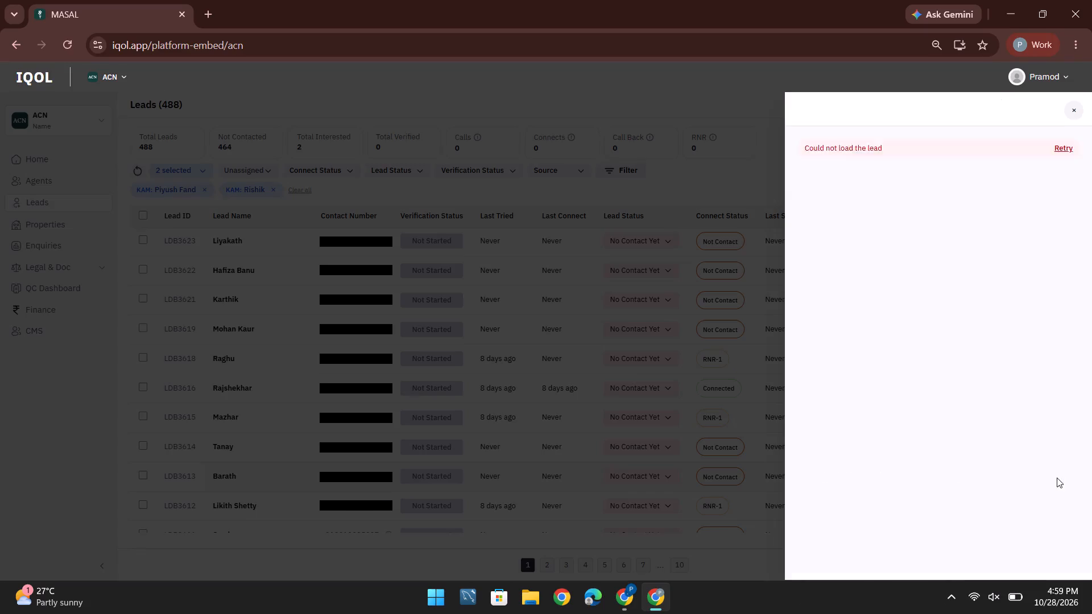
pyautogui.click(744, 560)
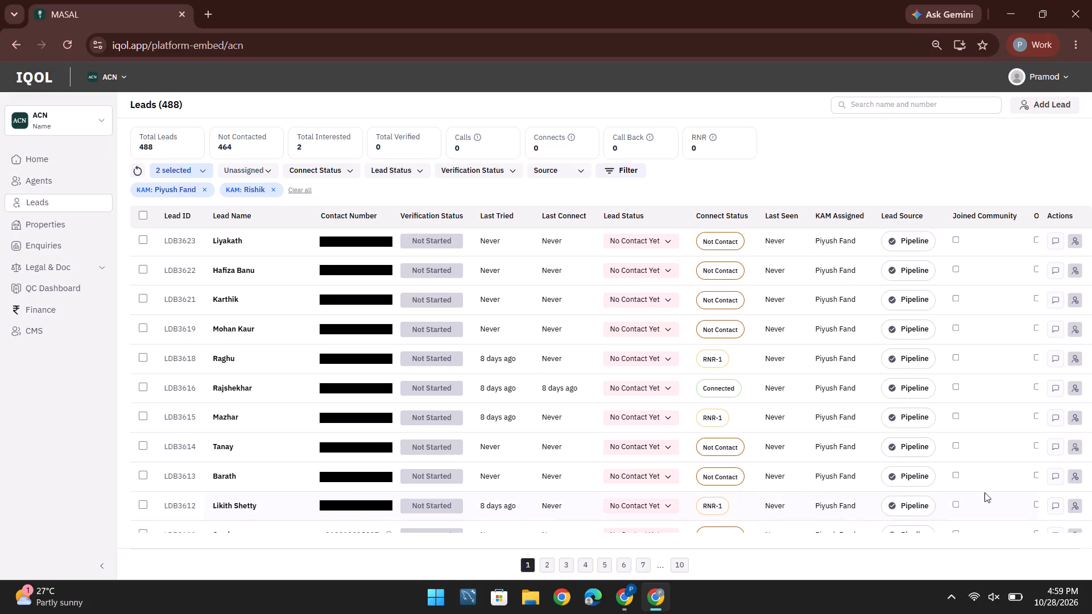
pyautogui.hscroll(5, 985, 492)
pyautogui.click(1056, 427)
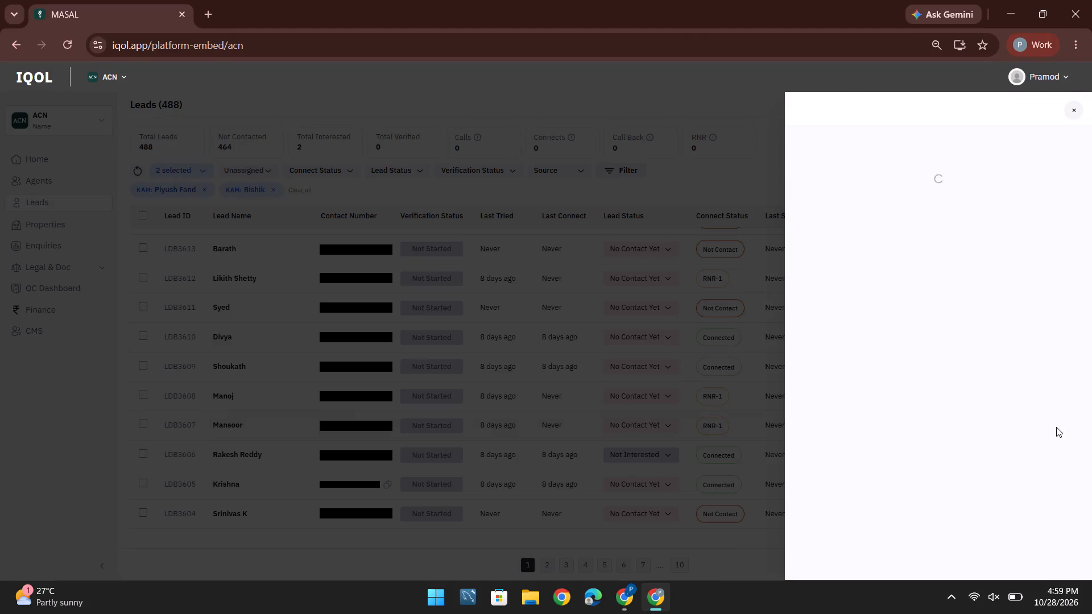
pyautogui.click(745, 555)
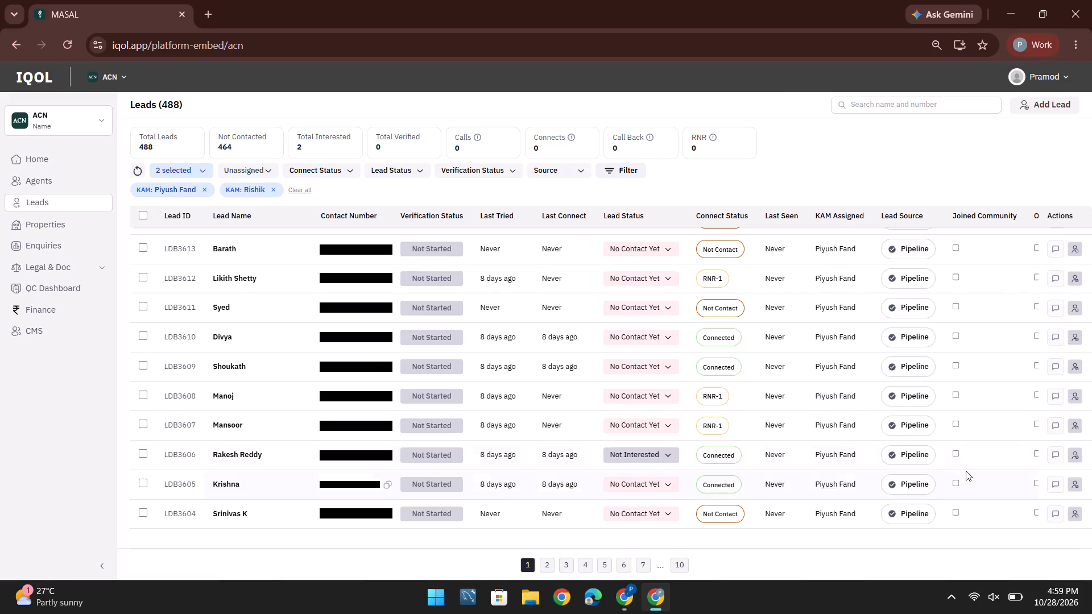
pyautogui.hscroll(2, 966, 471)
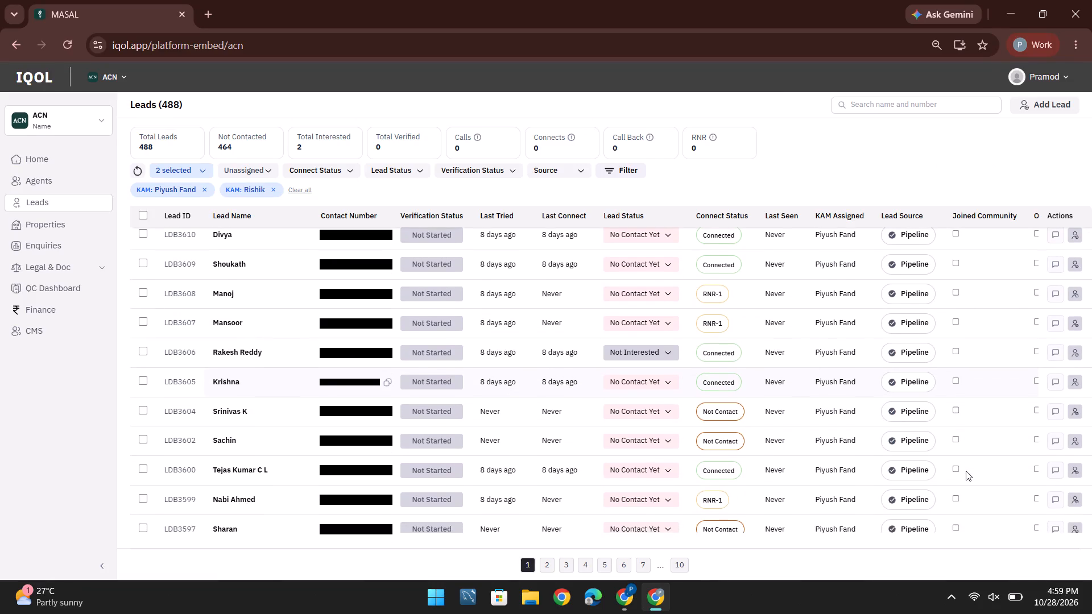
pyautogui.hscroll(1, 966, 471)
pyautogui.scroll(-1, 966, 471)
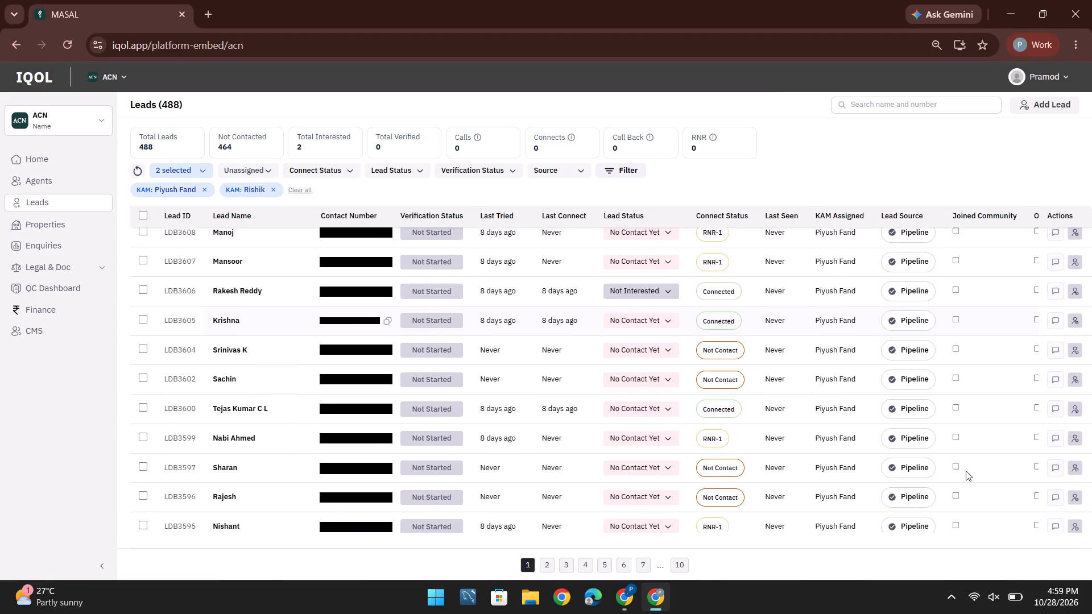
pyautogui.scroll(-1, 966, 471)
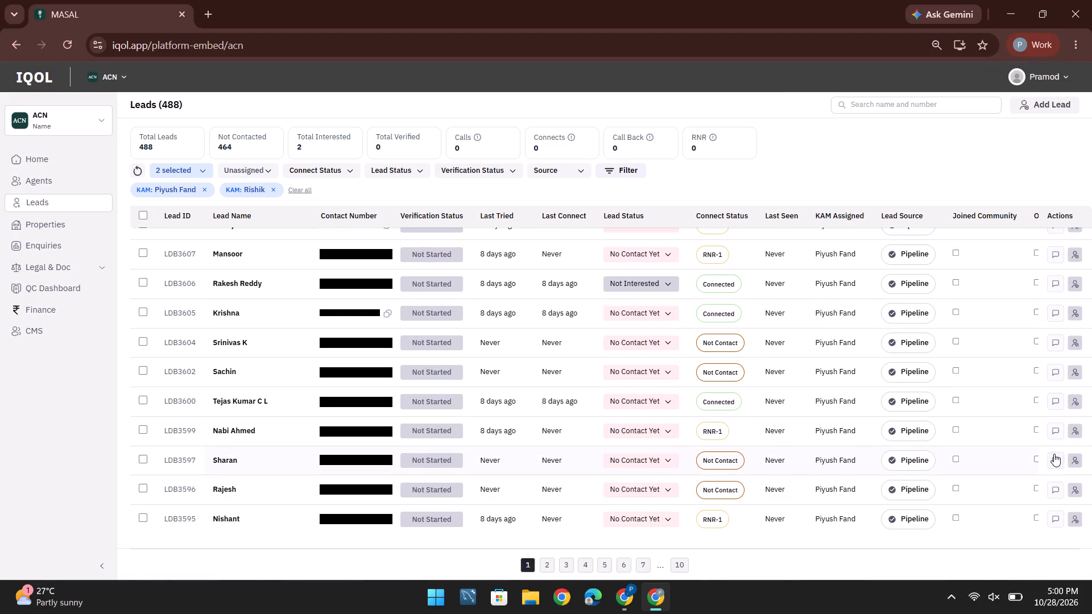
pyautogui.click(1054, 454)
pyautogui.click(760, 544)
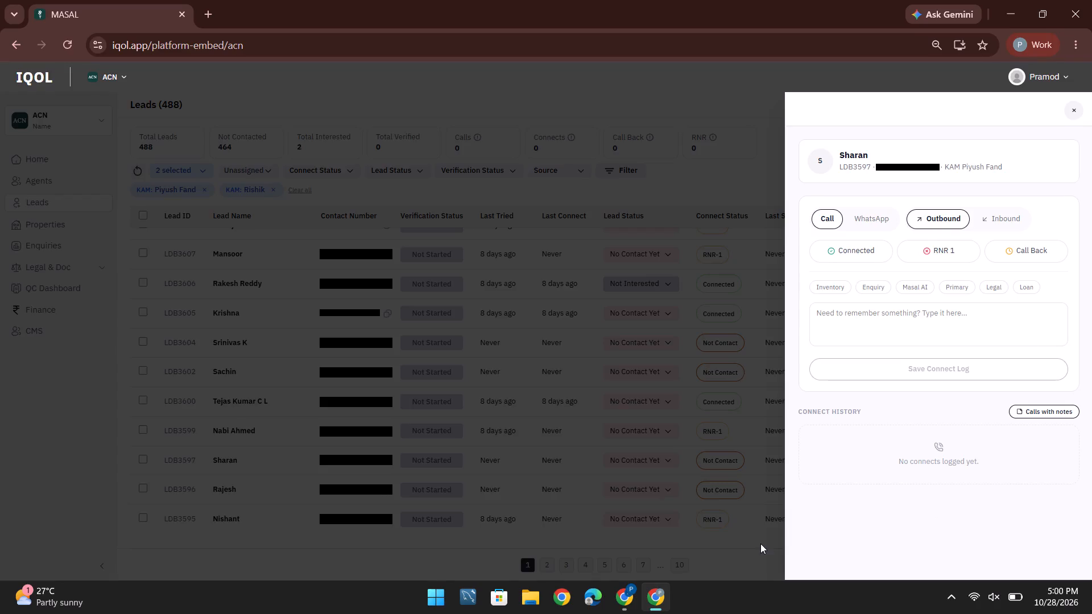
pyautogui.hscroll(1, 925, 514)
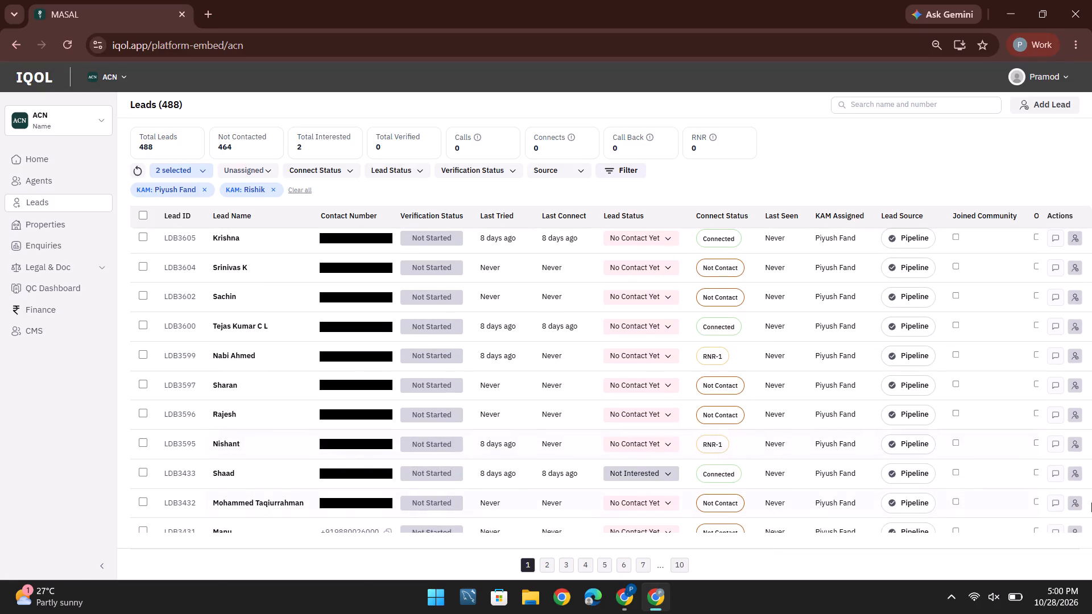
pyautogui.click(1062, 496)
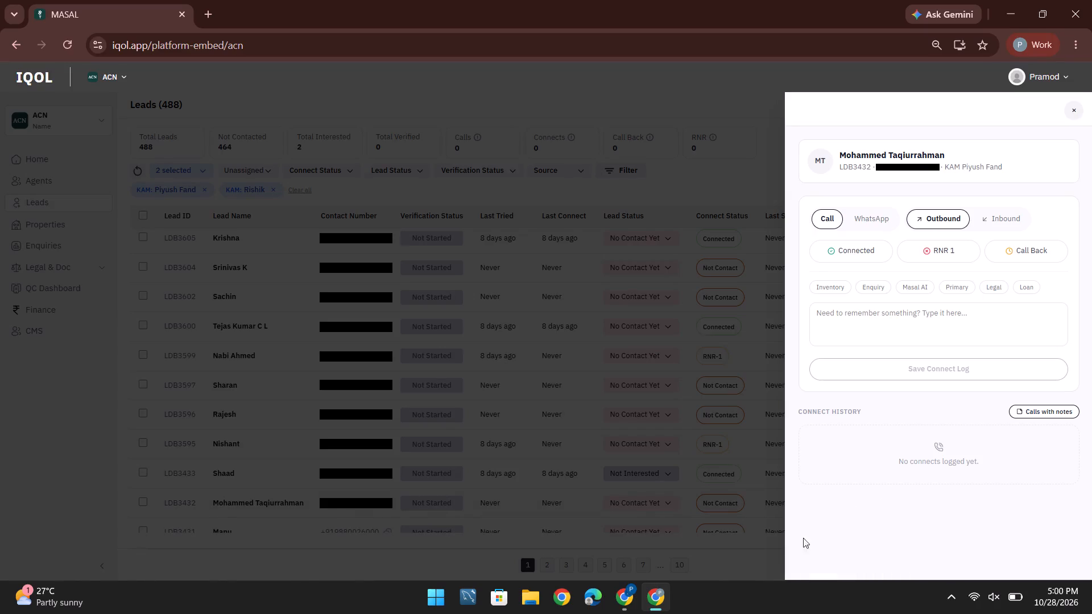
pyautogui.click(756, 559)
pyautogui.scroll(-1, 998, 525)
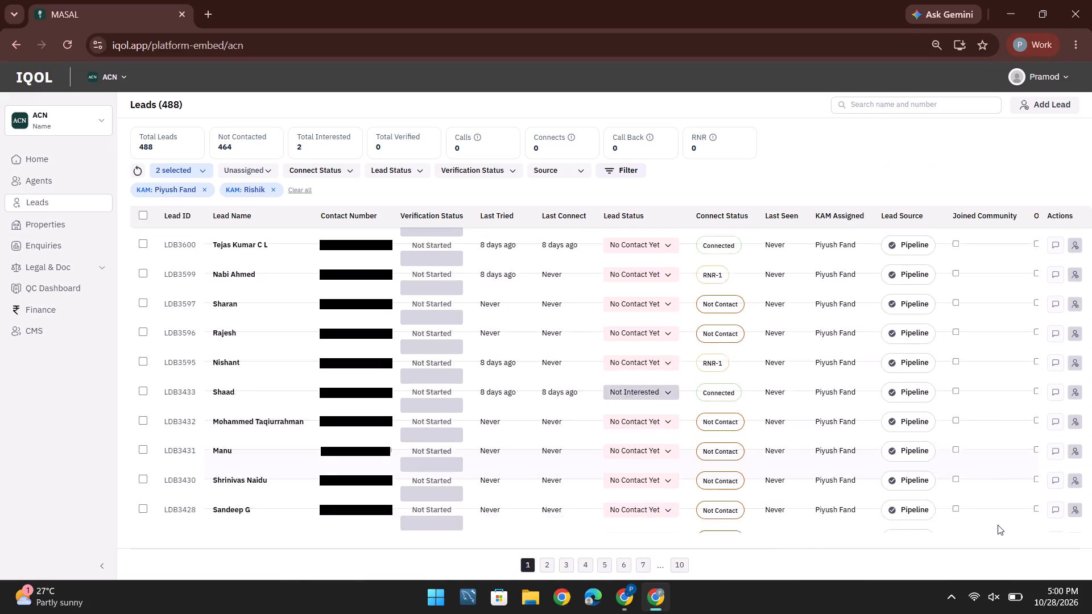
pyautogui.scroll(-2, 998, 525)
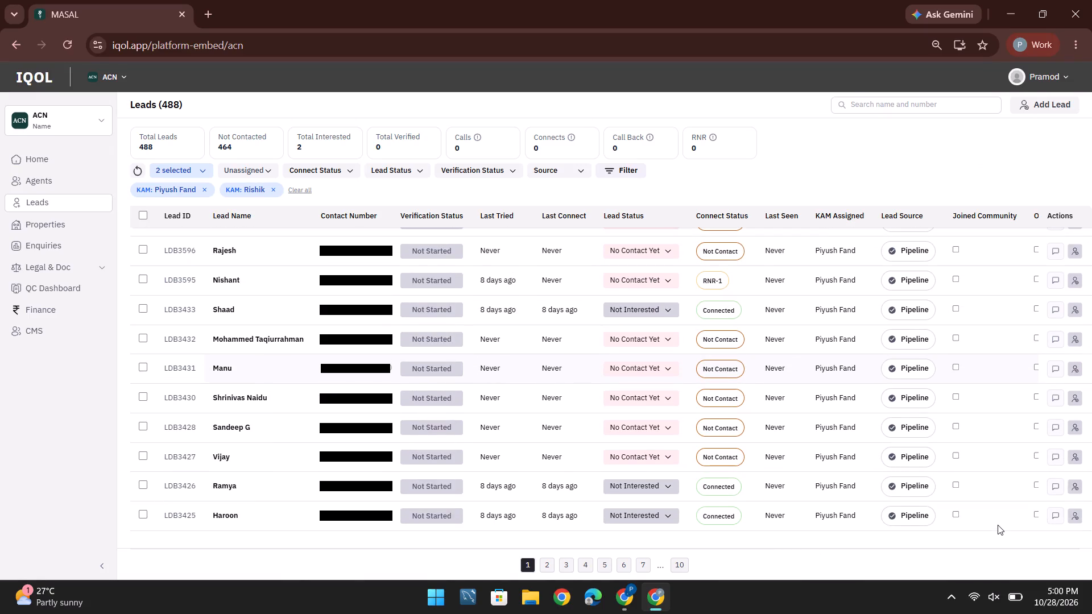
pyautogui.click(1057, 490)
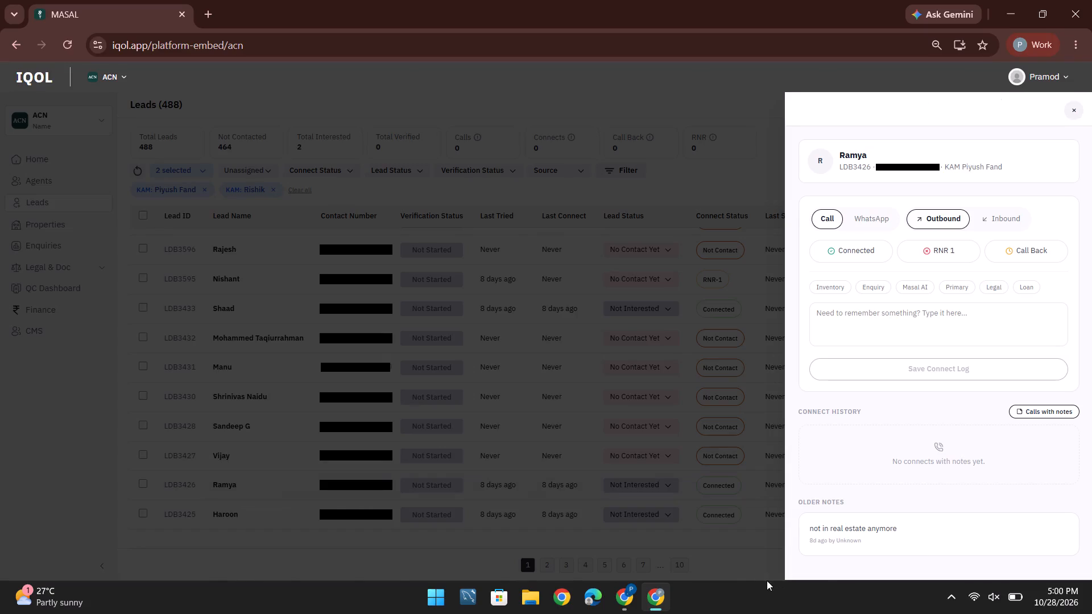
pyautogui.click(758, 553)
pyautogui.hscroll(1, 959, 482)
pyautogui.scroll(-1, 959, 482)
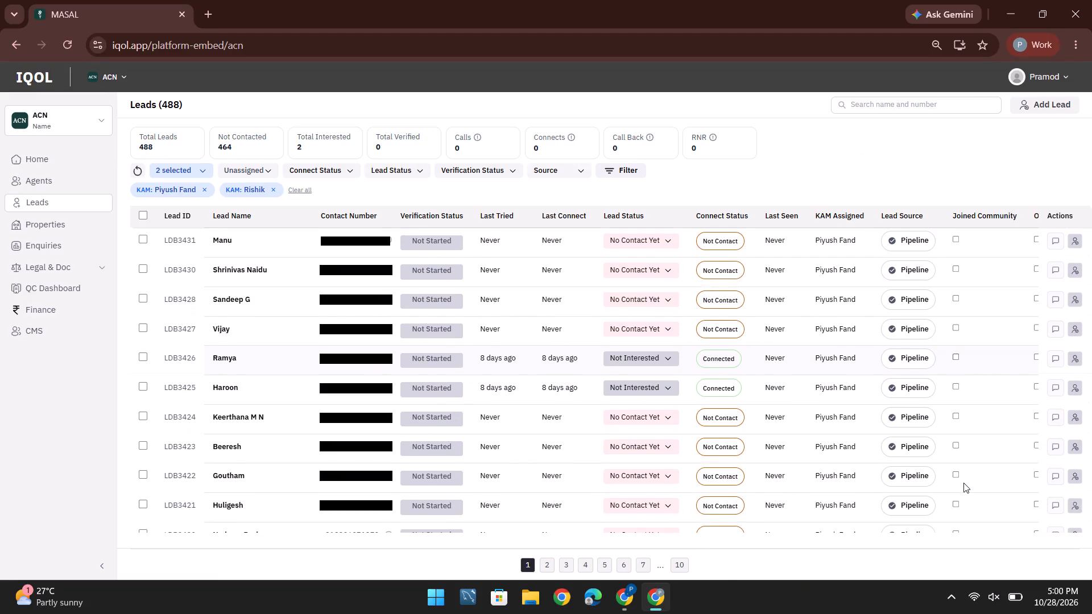
pyautogui.click(1061, 479)
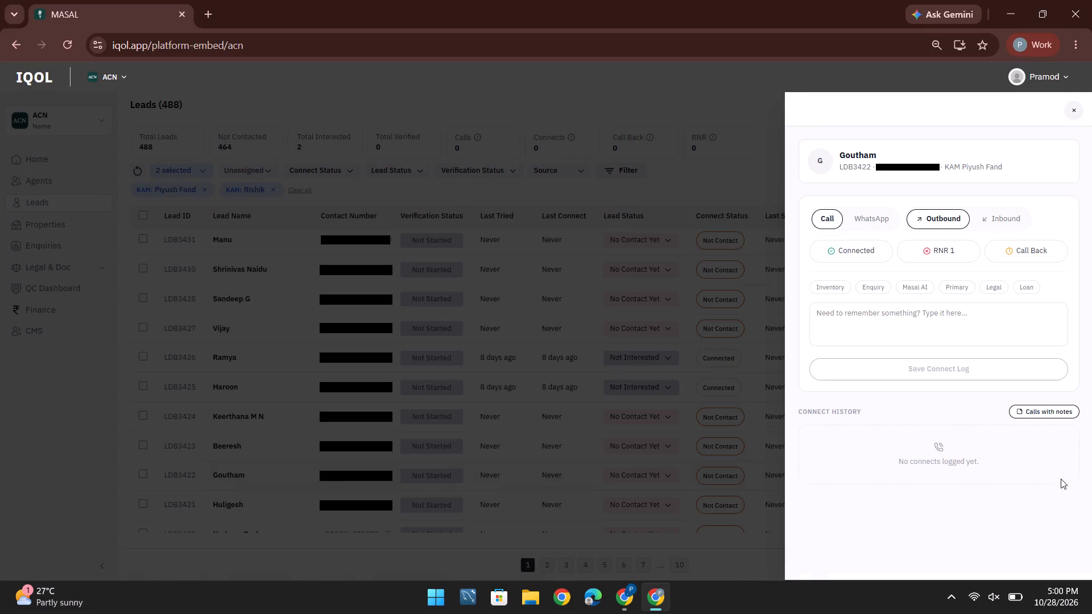
pyautogui.click(762, 566)
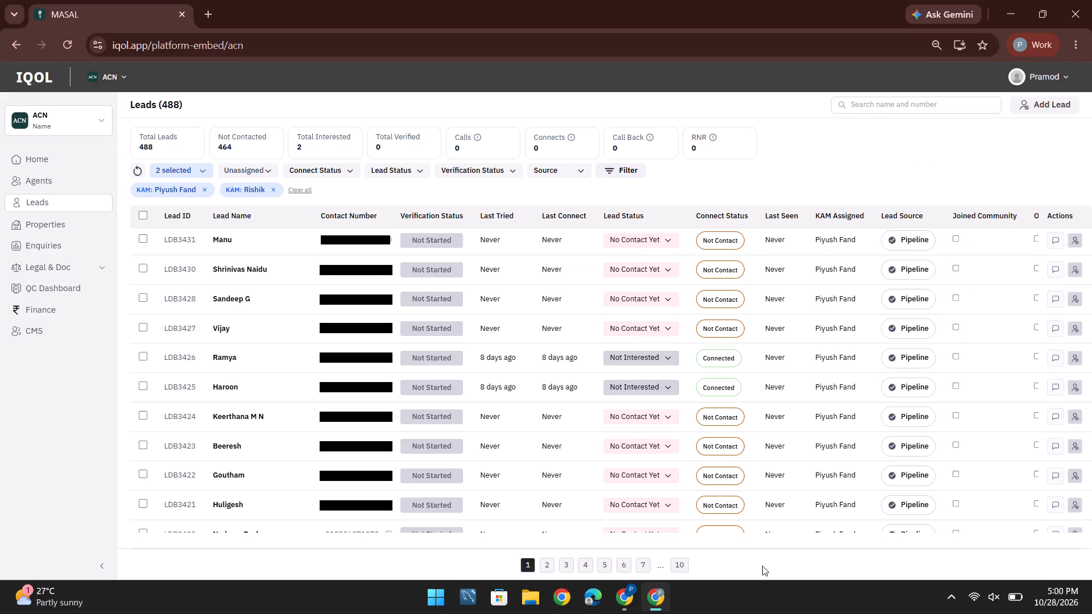
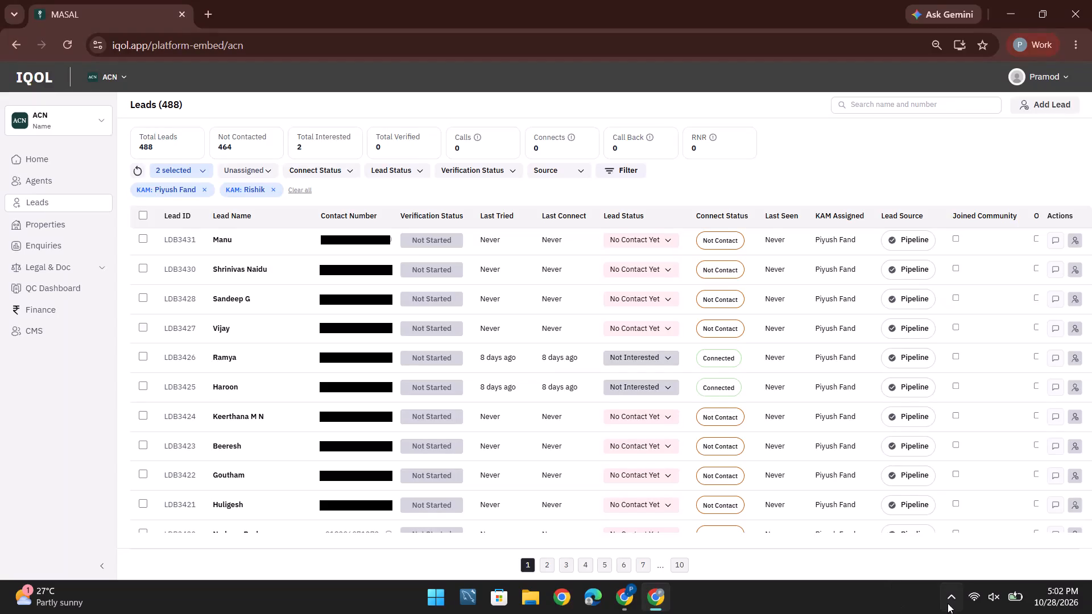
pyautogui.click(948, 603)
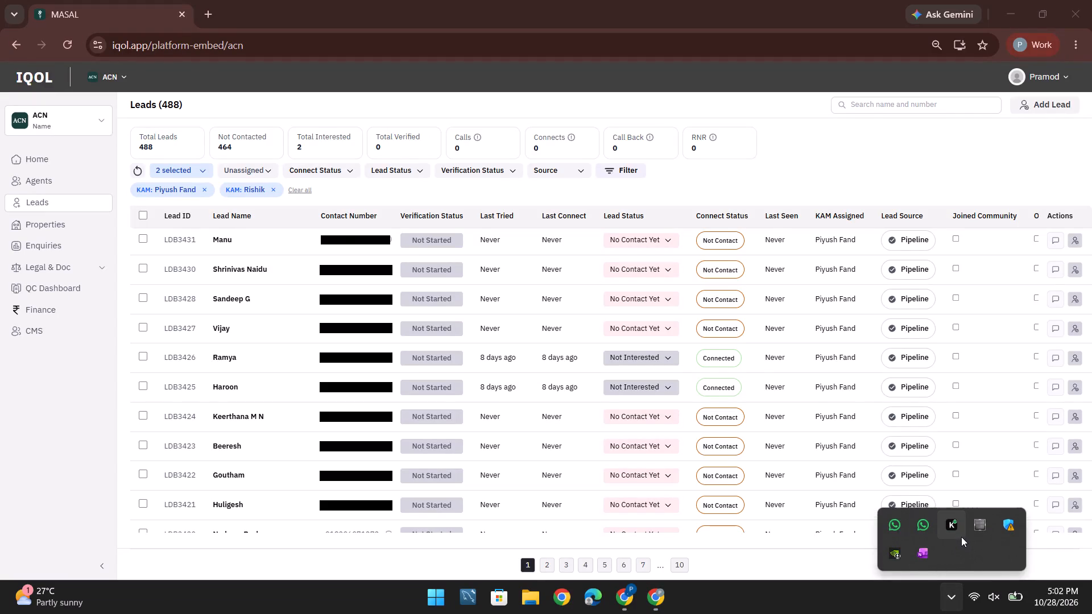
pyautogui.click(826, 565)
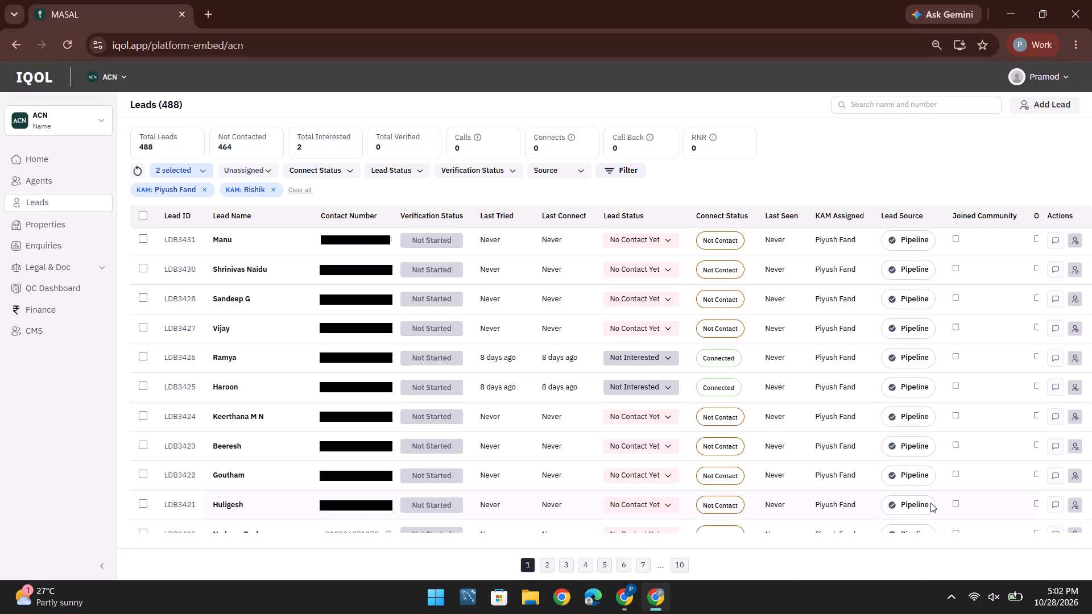
pyautogui.click(1053, 422)
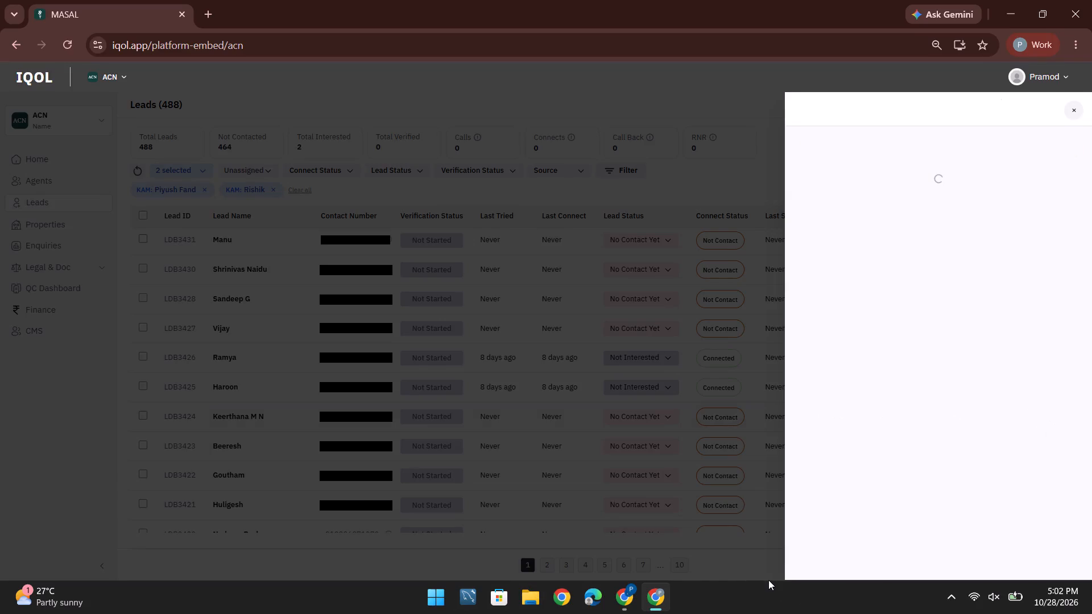
pyautogui.click(764, 571)
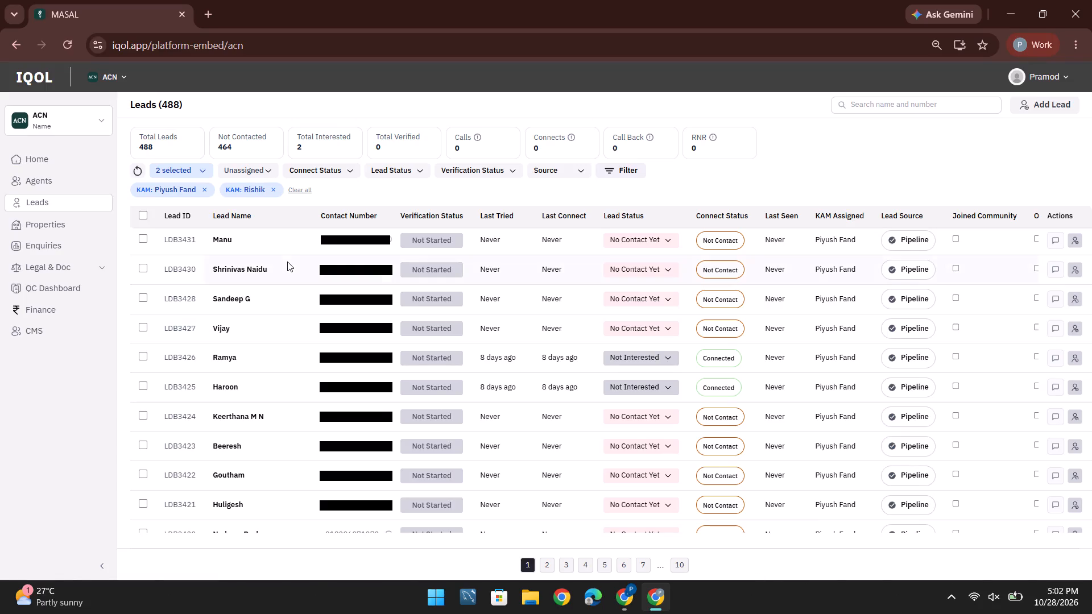
# Remove both KAM filters from the leads list so that leads of every KAM are listed.
pyautogui.click(201, 192)
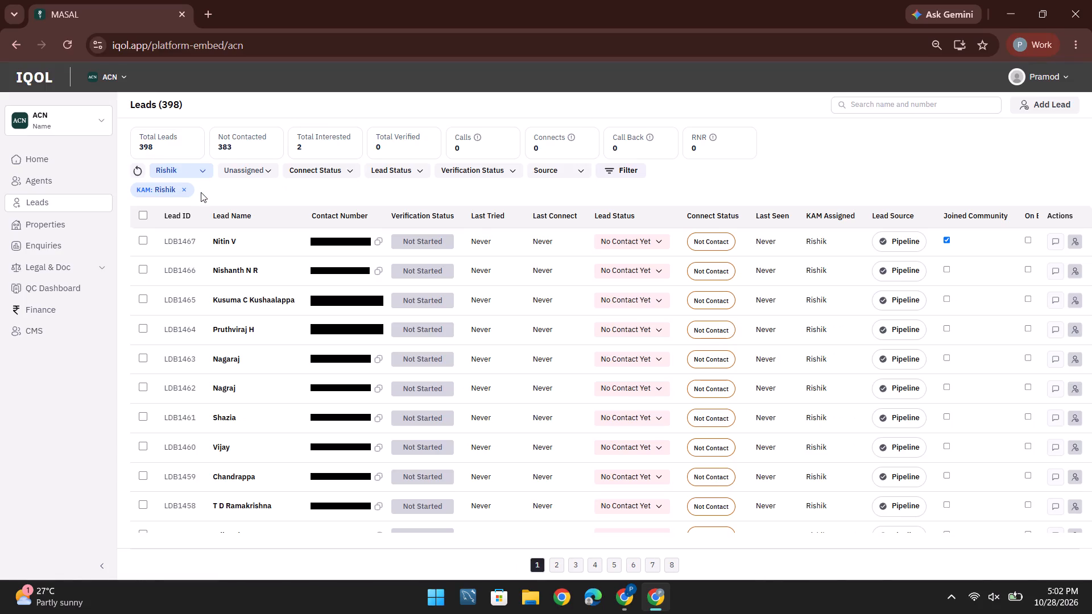
pyautogui.click(184, 190)
pyautogui.click(194, 176)
pyautogui.click(249, 419)
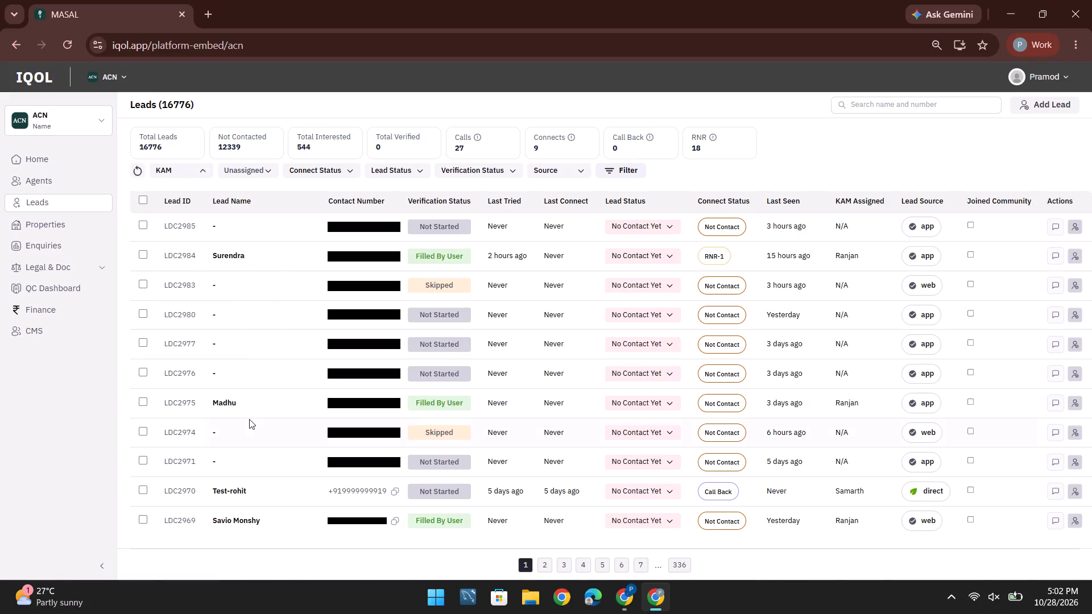
# Look through the KAM filter's options, from the KAMs with the most leads down to those with the fewest.
pyautogui.click(196, 176)
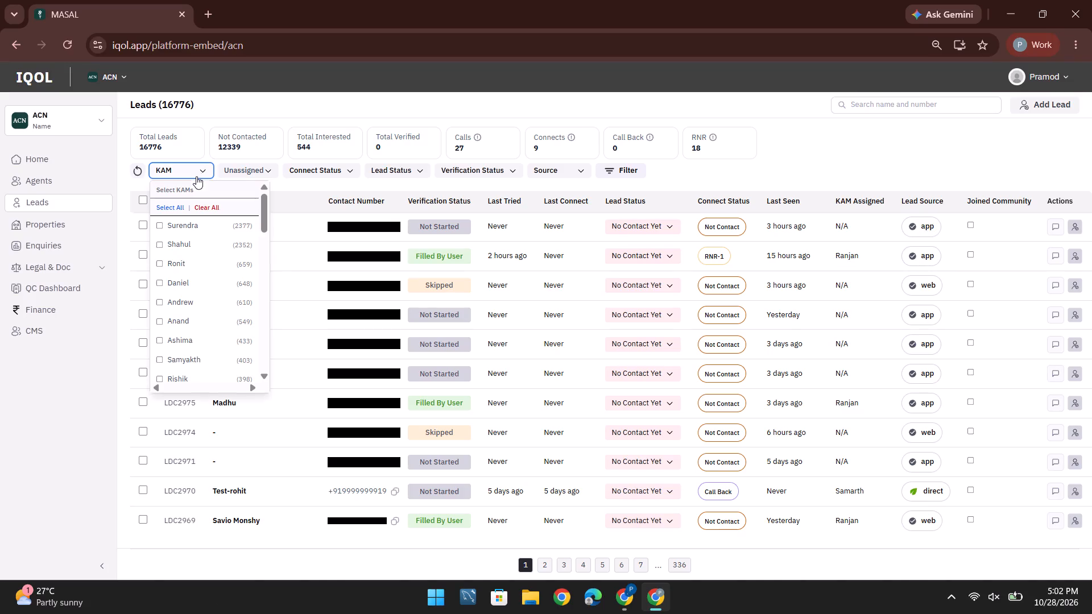
pyautogui.tripleClick(266, 377)
pyautogui.doubleClick(266, 377)
pyautogui.click(266, 377)
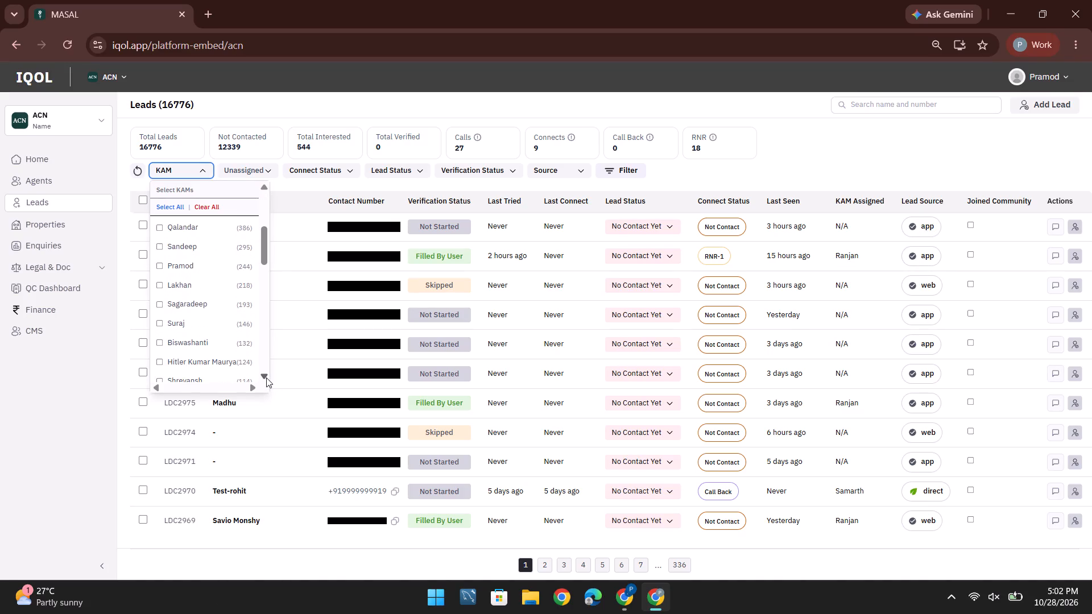
pyautogui.click(266, 377)
pyautogui.doubleClick(266, 377)
pyautogui.click(266, 377)
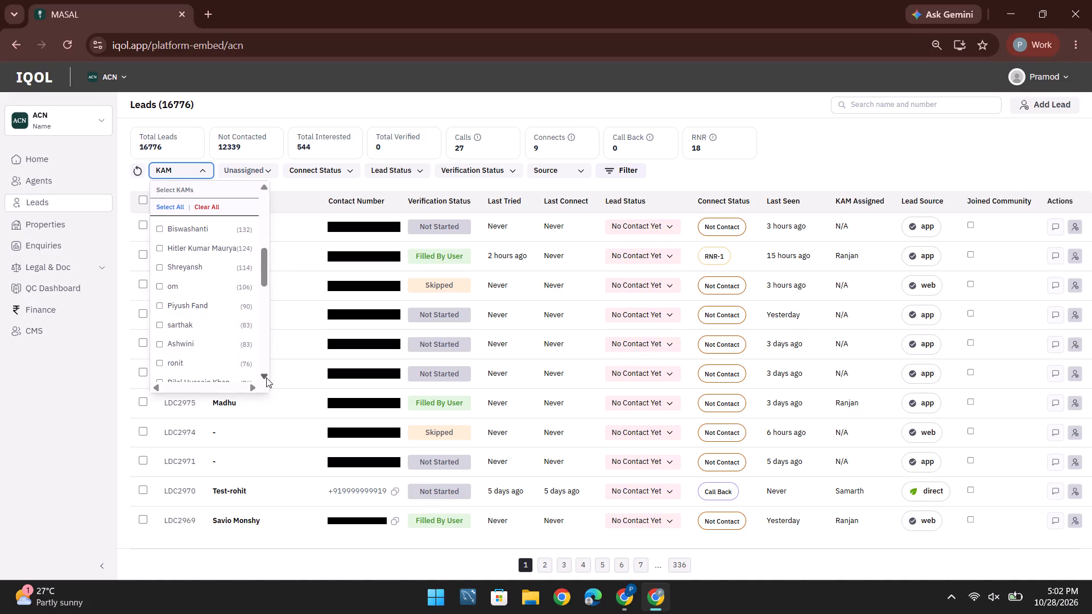
pyautogui.click(266, 377)
pyautogui.click(266, 377)
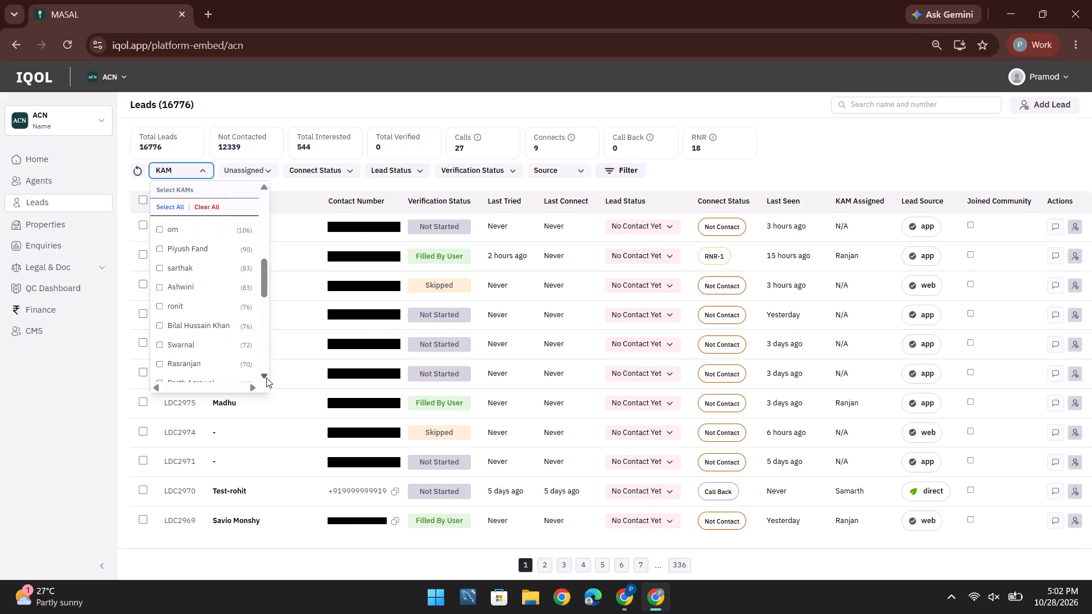
pyautogui.click(266, 377)
pyautogui.click(266, 377)
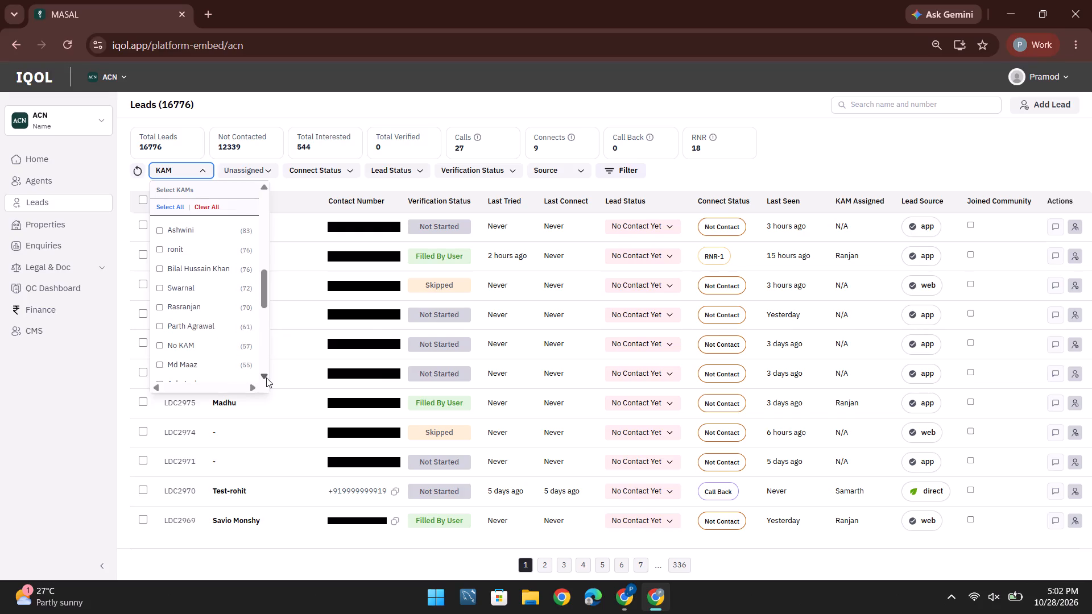
pyautogui.click(266, 377)
pyautogui.click(266, 377)
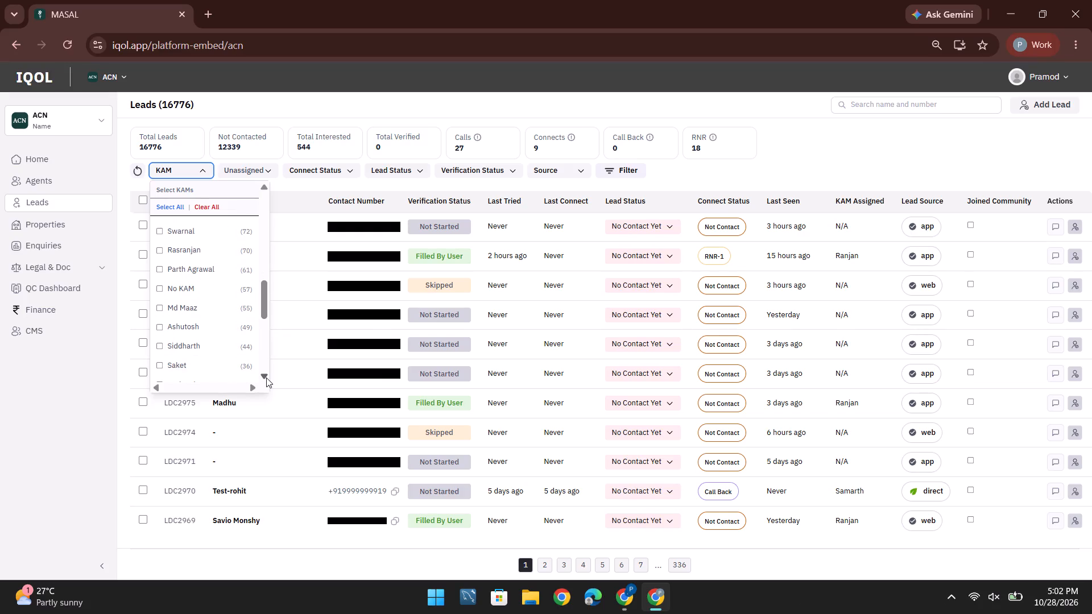
pyautogui.click(266, 377)
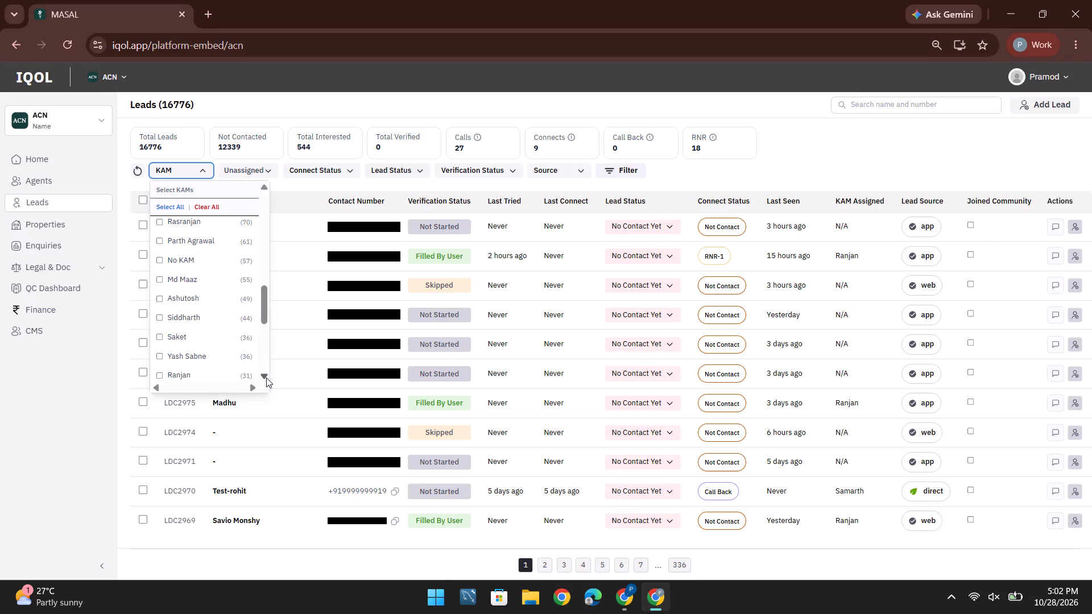
pyautogui.click(266, 377)
pyautogui.click(266, 377)
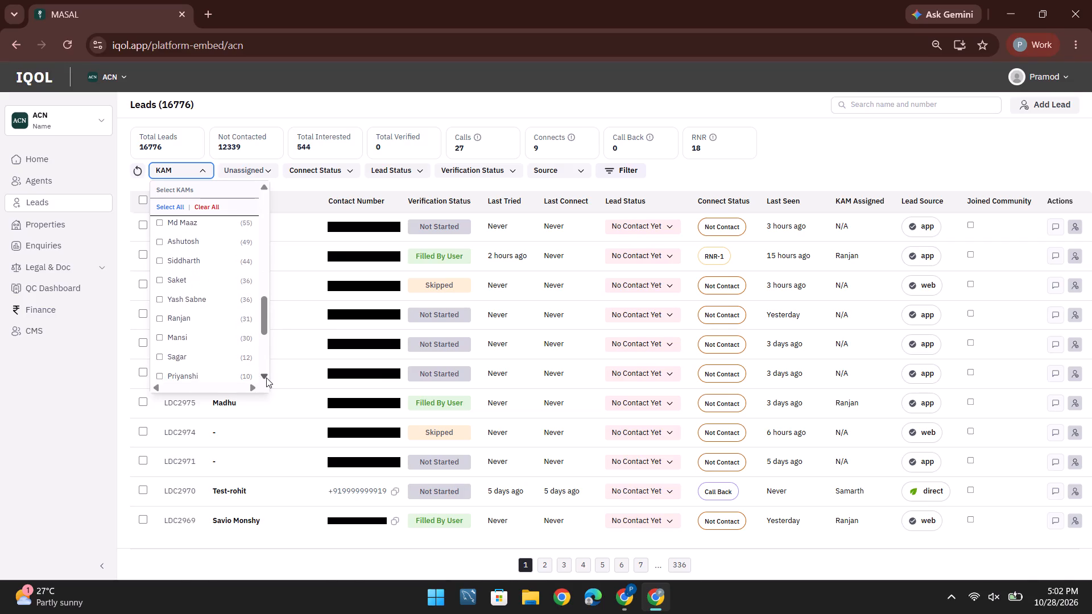
pyautogui.click(266, 377)
pyautogui.click(266, 377)
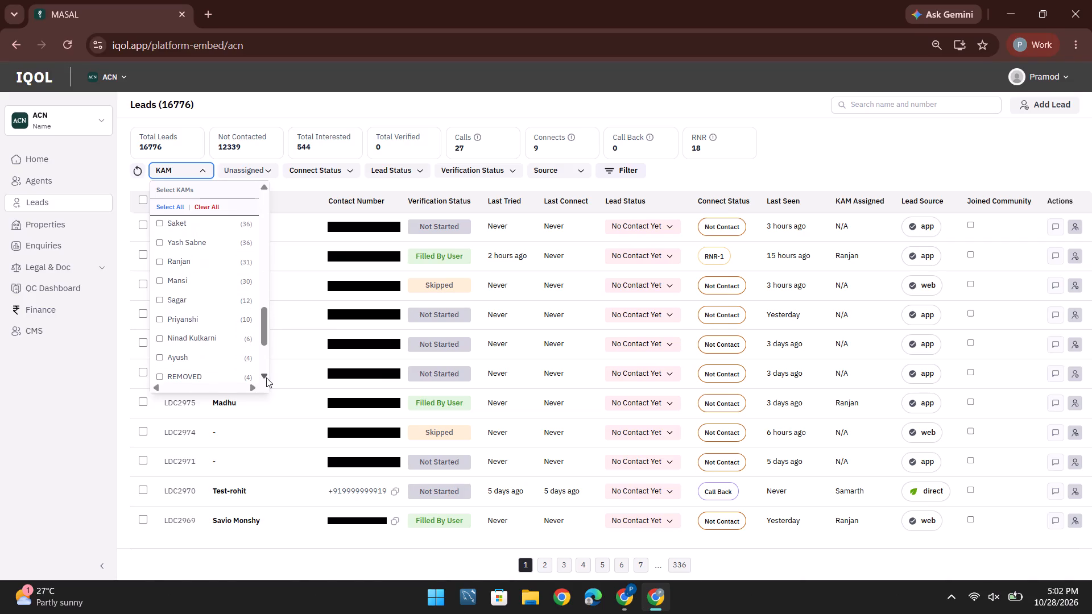
pyautogui.click(266, 377)
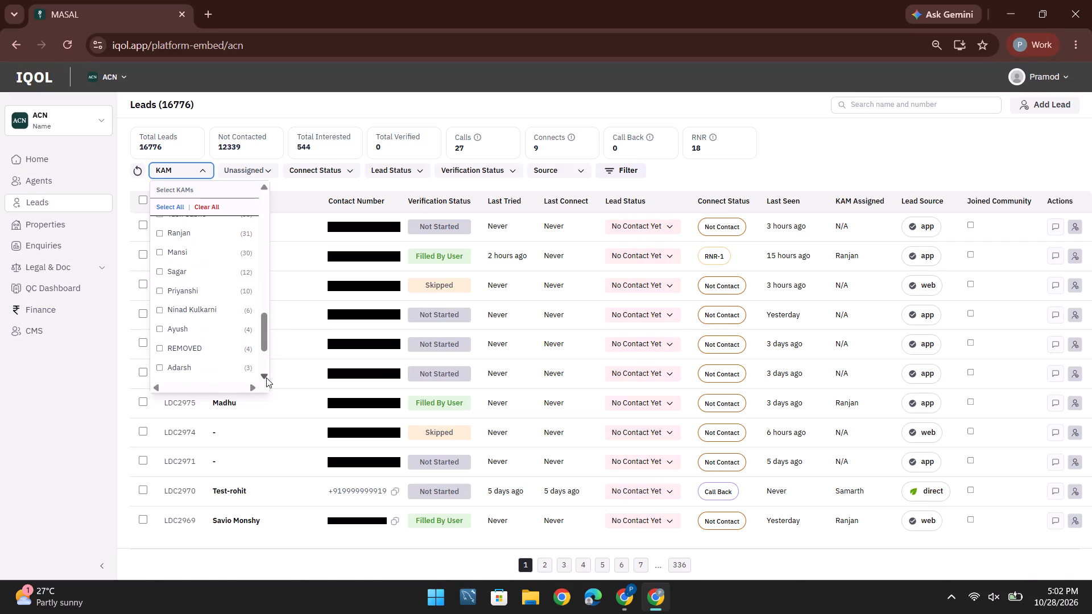
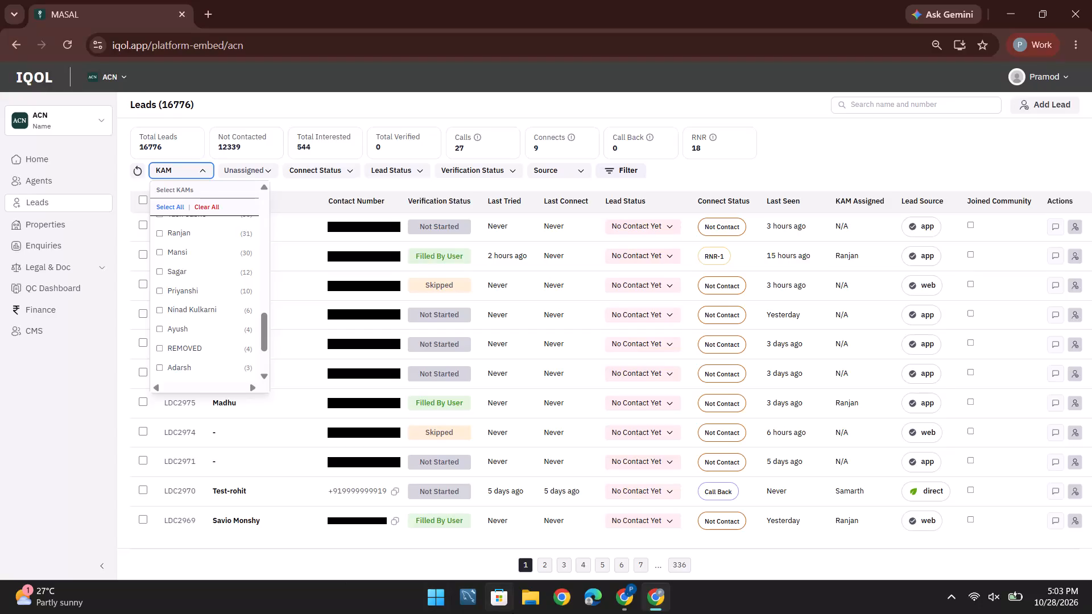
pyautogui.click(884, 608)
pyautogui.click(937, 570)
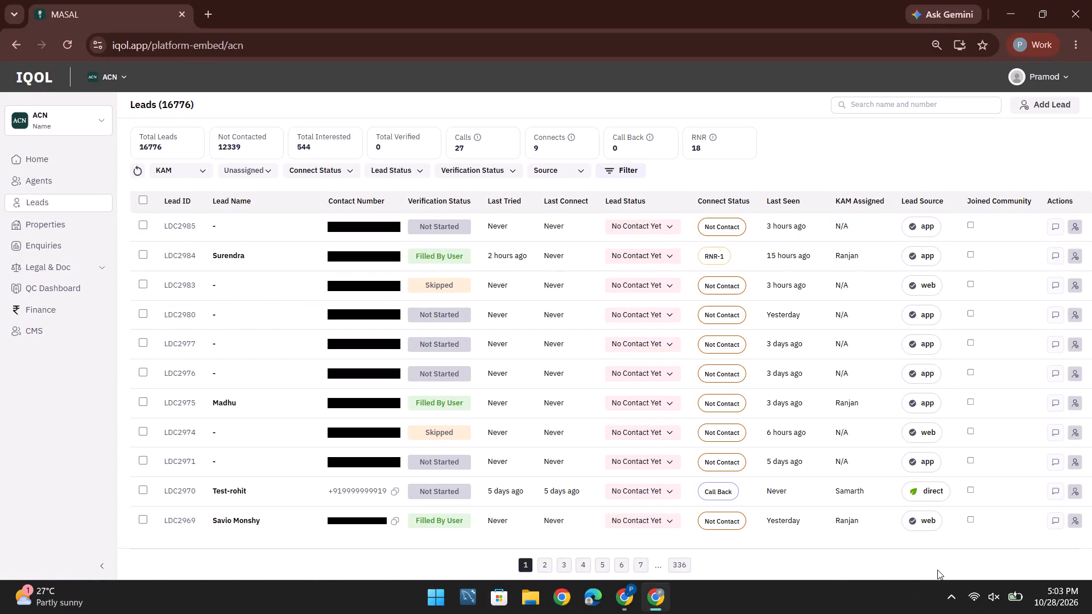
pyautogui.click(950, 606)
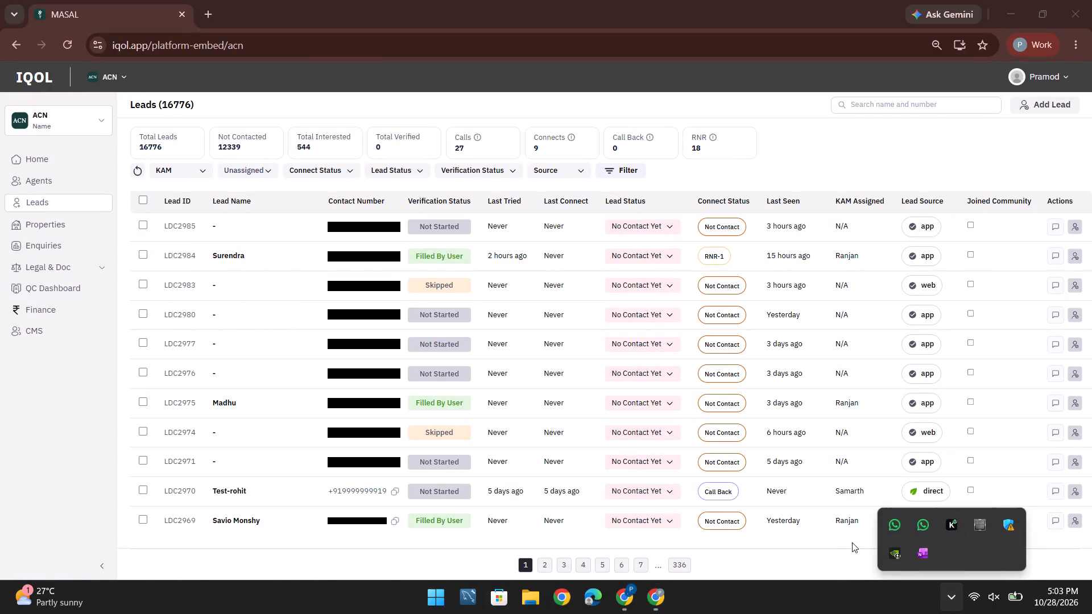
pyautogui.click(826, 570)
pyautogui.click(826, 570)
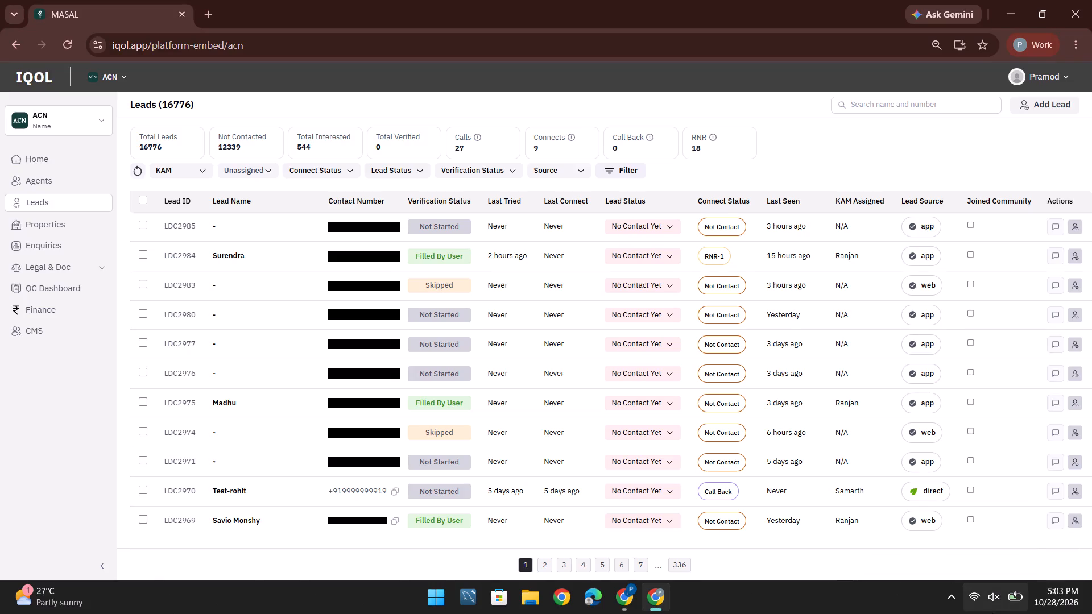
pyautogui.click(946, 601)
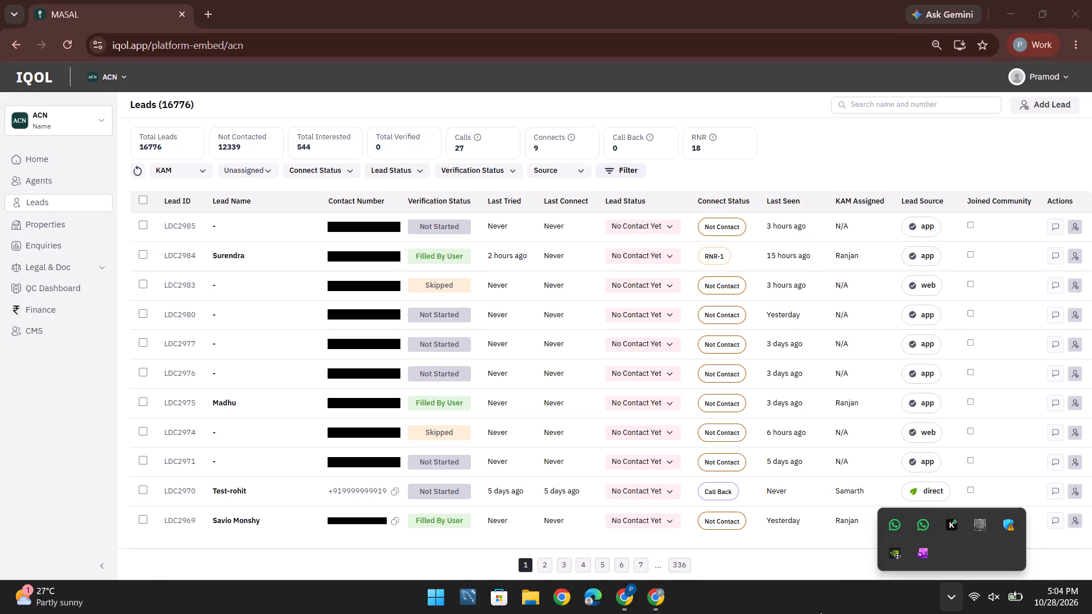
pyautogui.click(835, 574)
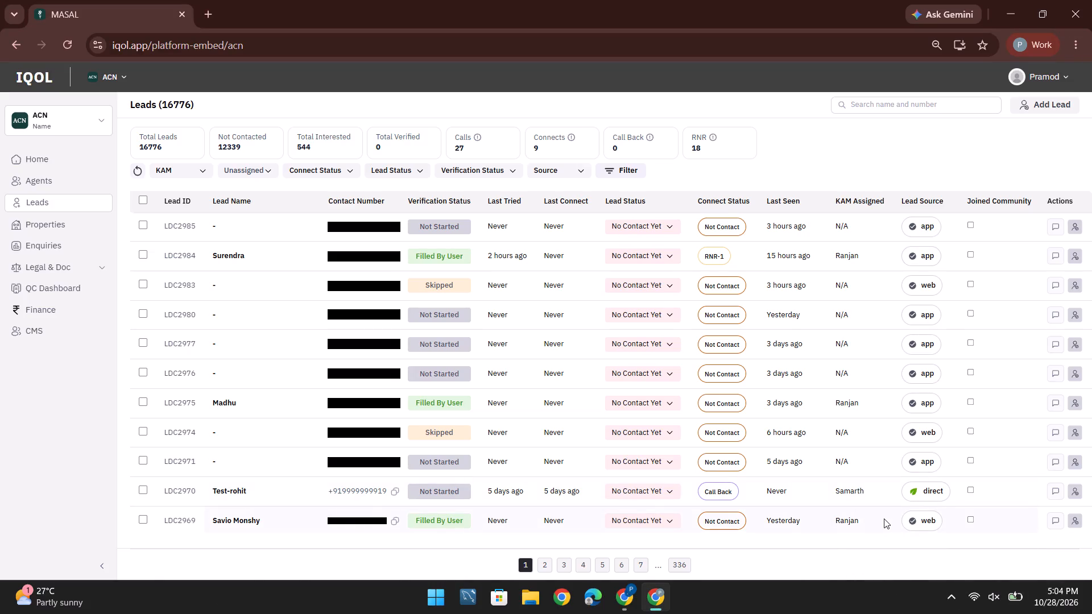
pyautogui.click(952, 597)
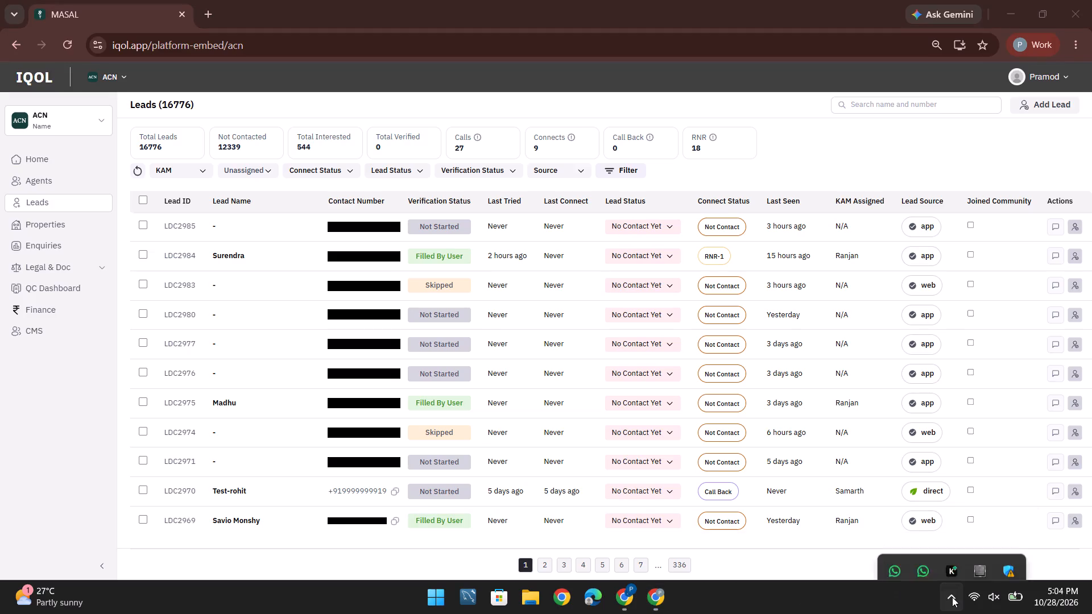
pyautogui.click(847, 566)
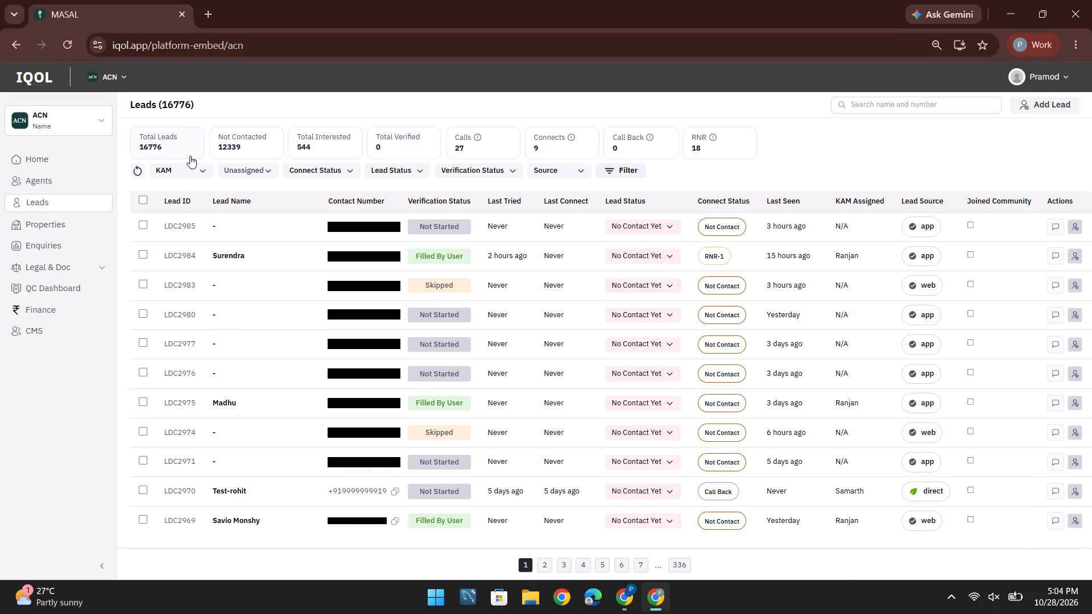
# Look through the KAM filter's options again, from the KAMs with the most leads down to those with the fewest.
pyautogui.click(195, 172)
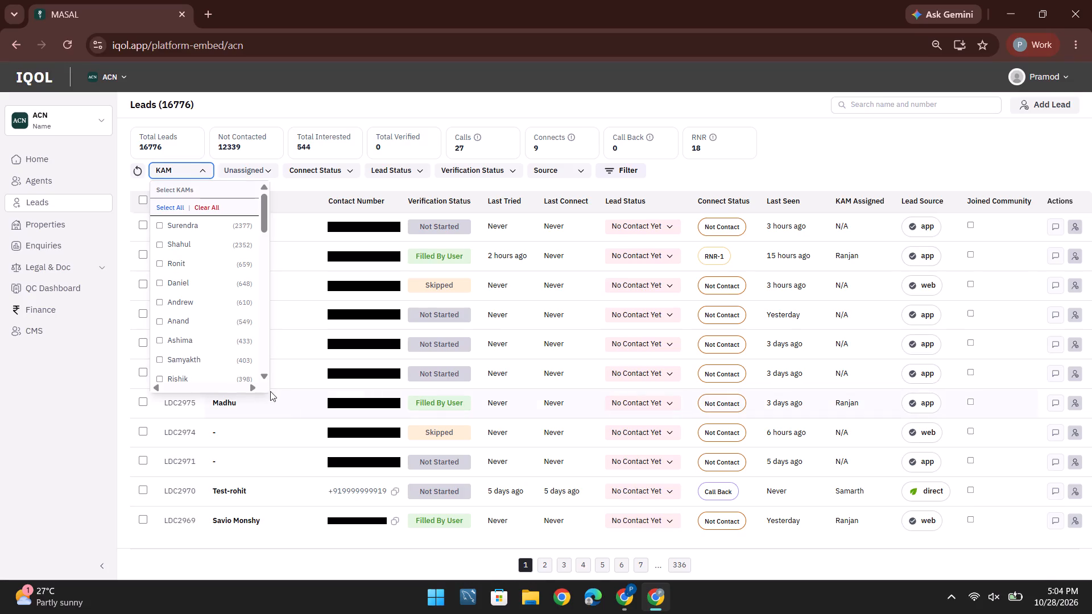
pyautogui.click(265, 375)
pyautogui.tripleClick(265, 375)
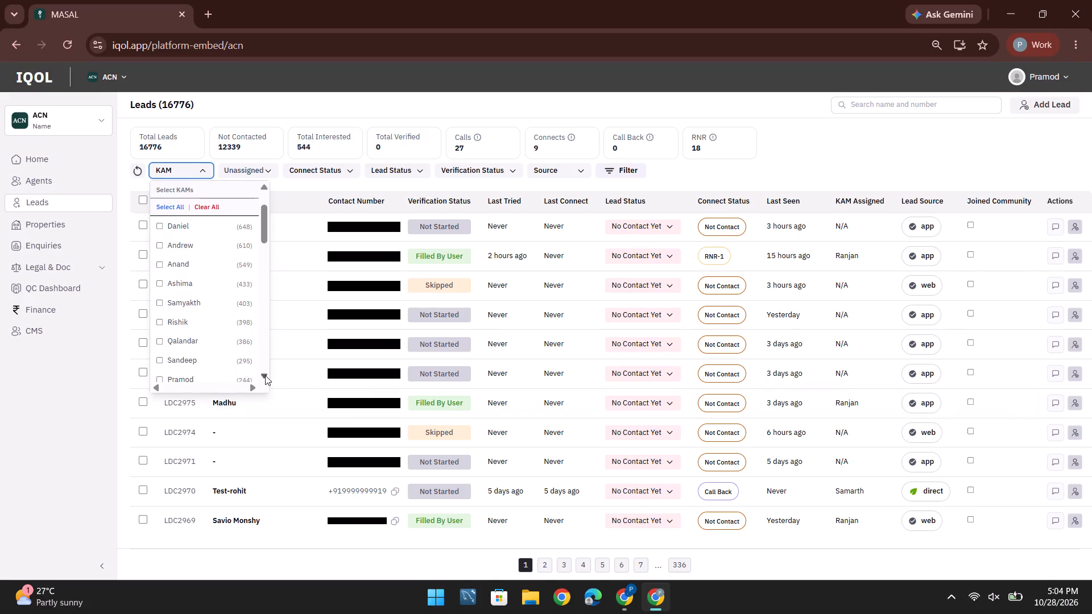
pyautogui.tripleClick(265, 375)
pyautogui.tripleClick(265, 375)
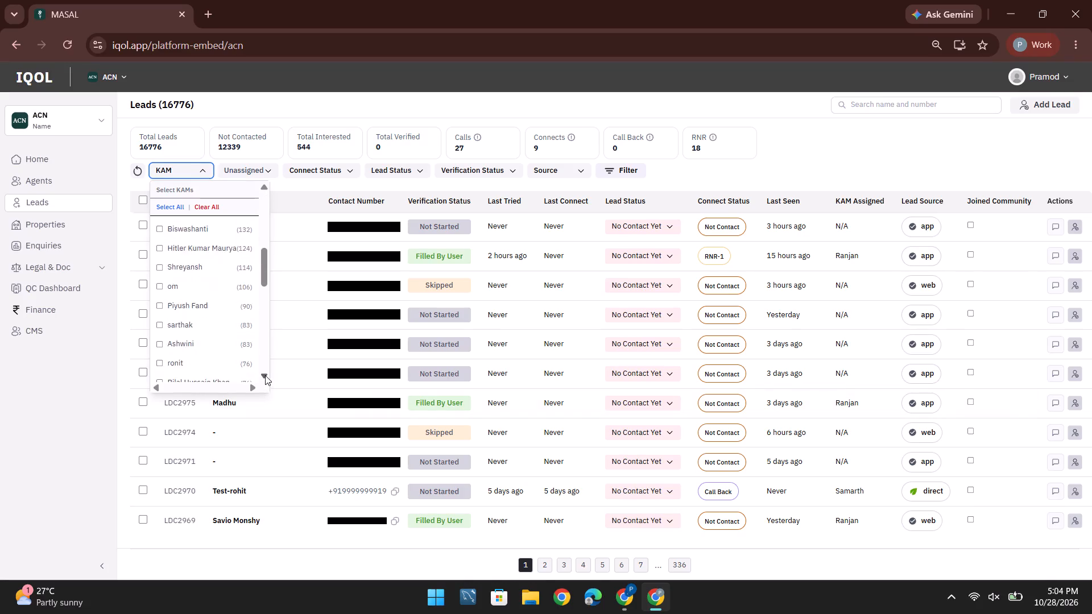
pyautogui.doubleClick(265, 375)
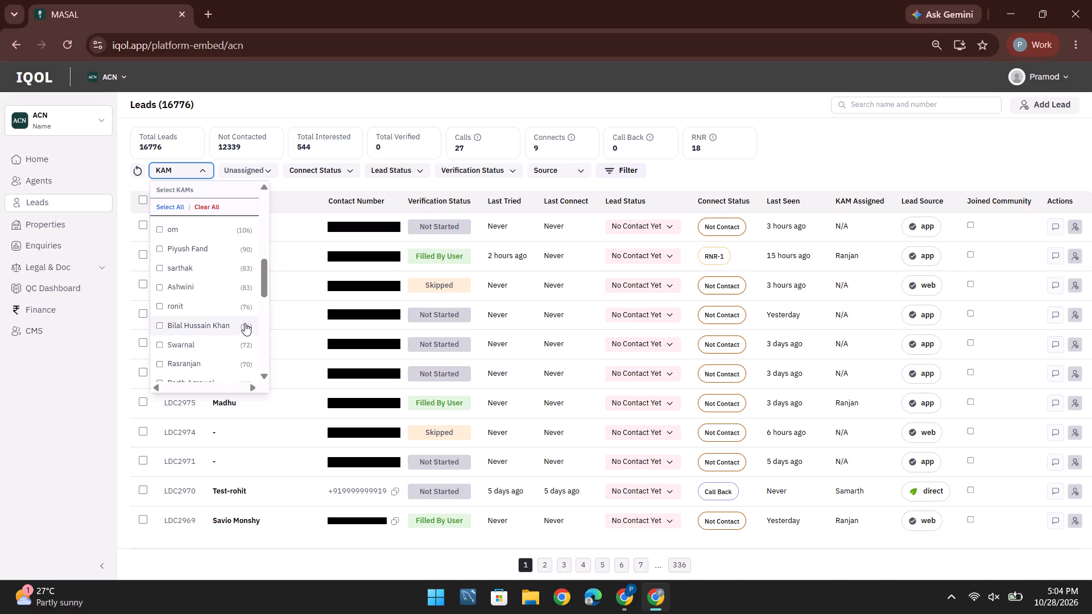
pyautogui.click(260, 375)
pyautogui.click(260, 375)
pyautogui.click(260, 375)
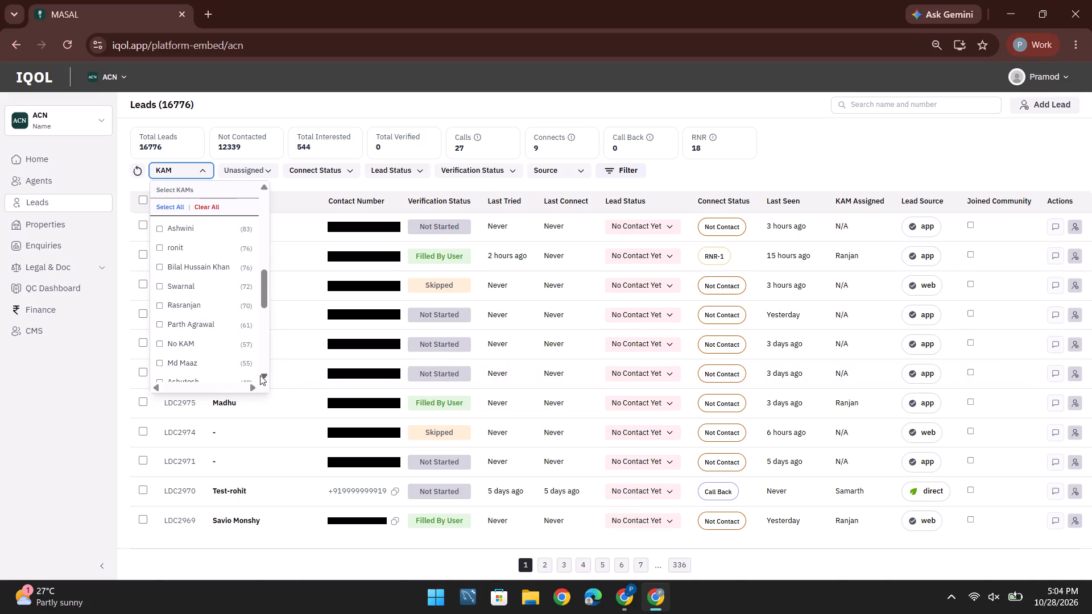
pyautogui.click(260, 375)
pyautogui.click(260, 375)
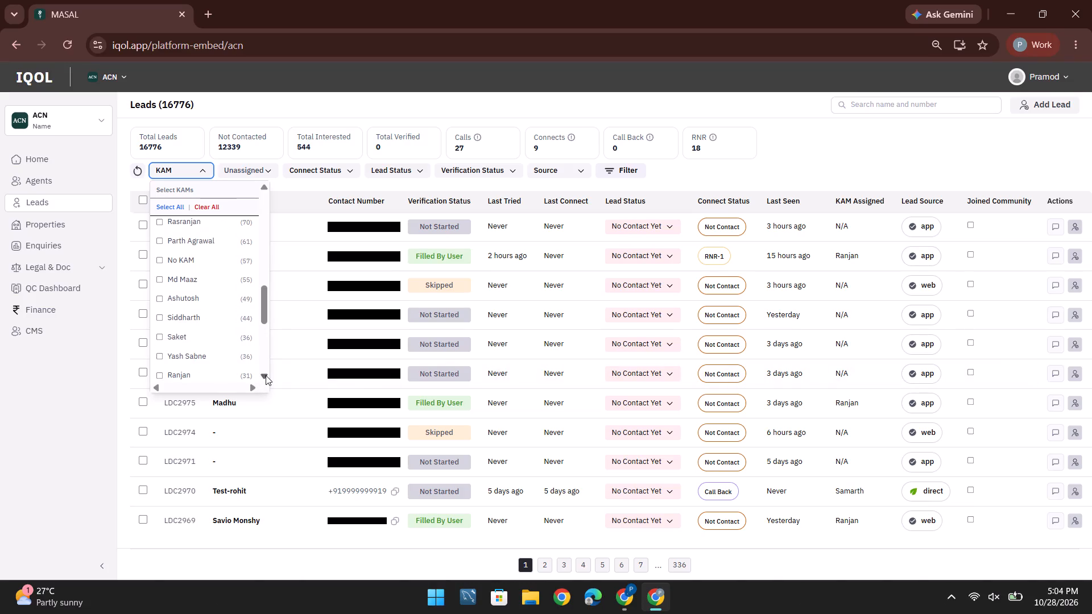
pyautogui.click(266, 375)
pyautogui.click(266, 375)
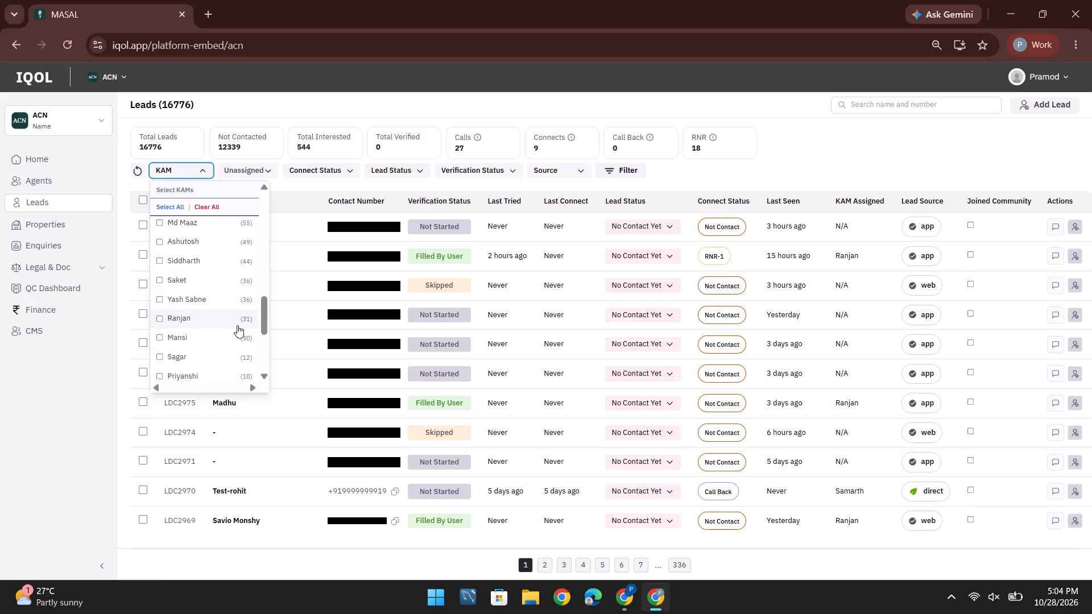
pyautogui.tripleClick(264, 374)
pyautogui.tripleClick(264, 374)
pyautogui.tripleClick(264, 374)
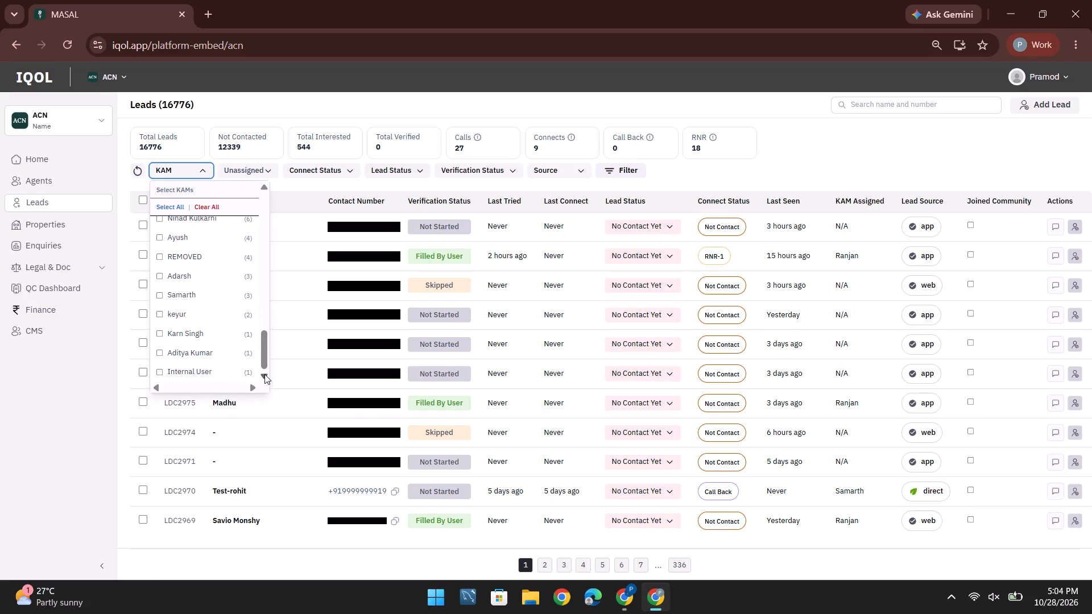
# Look back through the KAM filter's options, from the KAMs with the fewest leads up to those with the most.
pyautogui.click(266, 190)
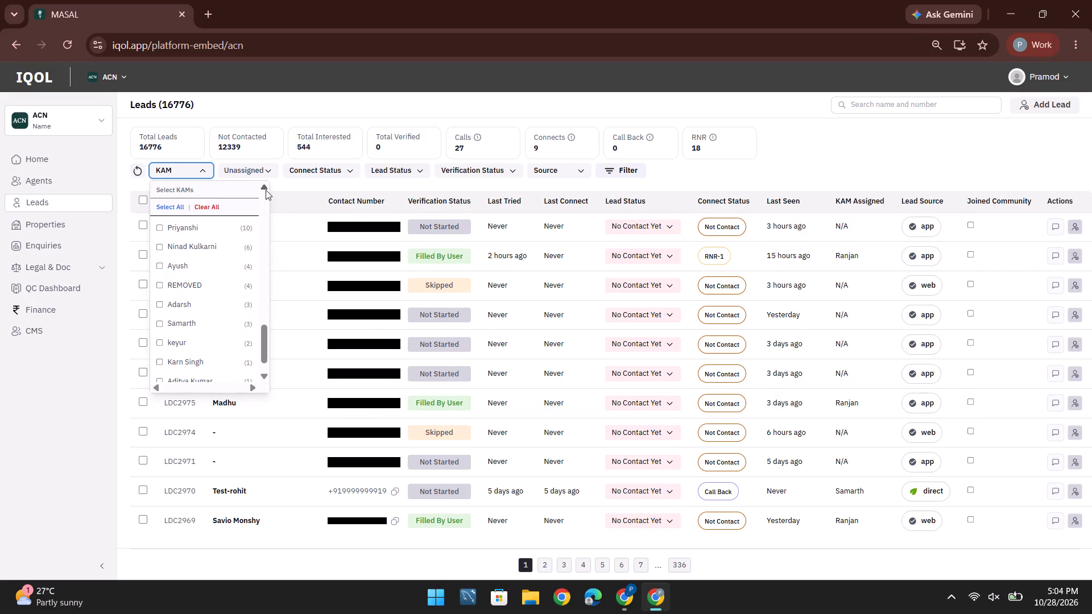
pyautogui.tripleClick(266, 190)
pyautogui.tripleClick(266, 190)
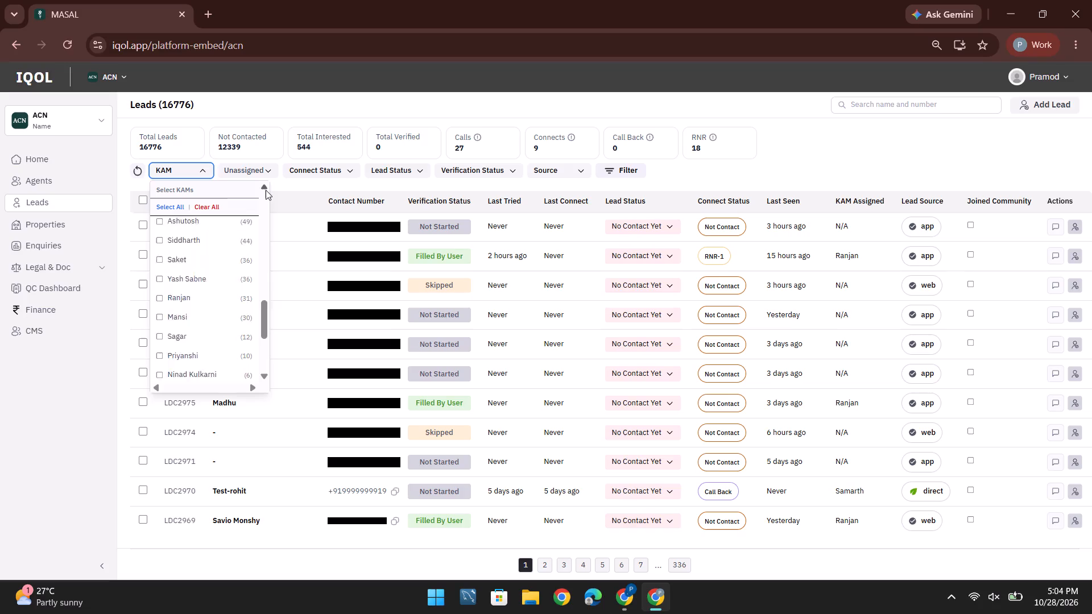
pyautogui.tripleClick(266, 190)
pyautogui.doubleClick(266, 190)
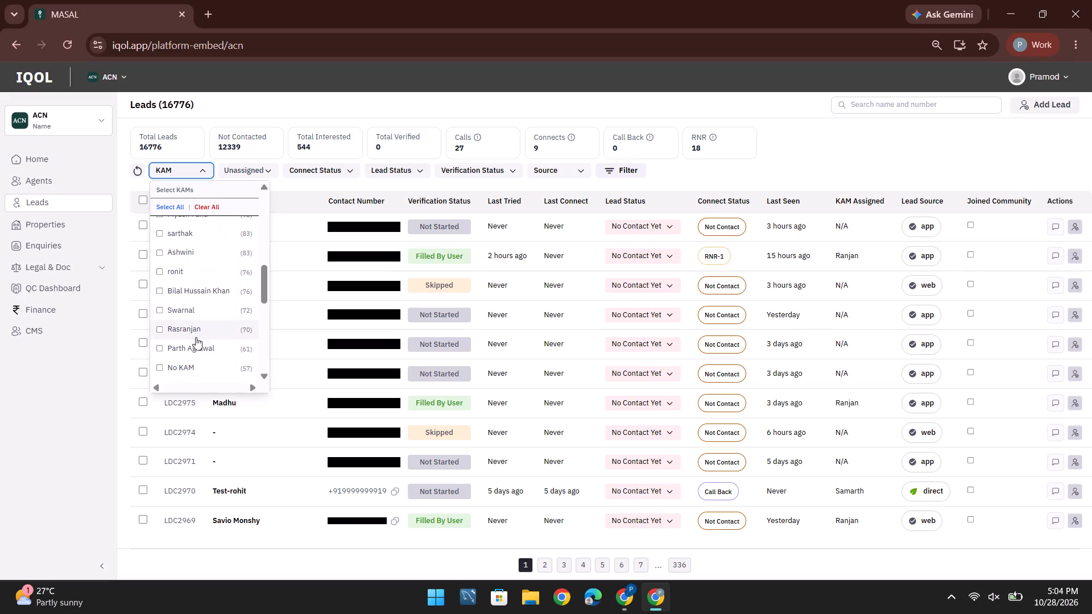
pyautogui.click(263, 186)
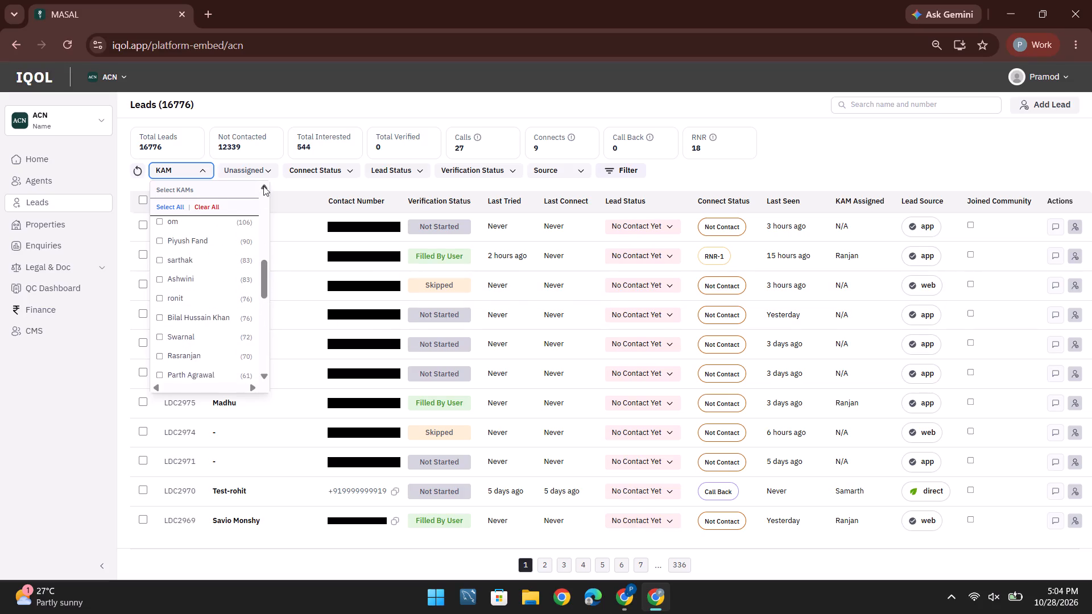
pyautogui.click(263, 186)
pyautogui.click(263, 186)
pyautogui.tripleClick(263, 186)
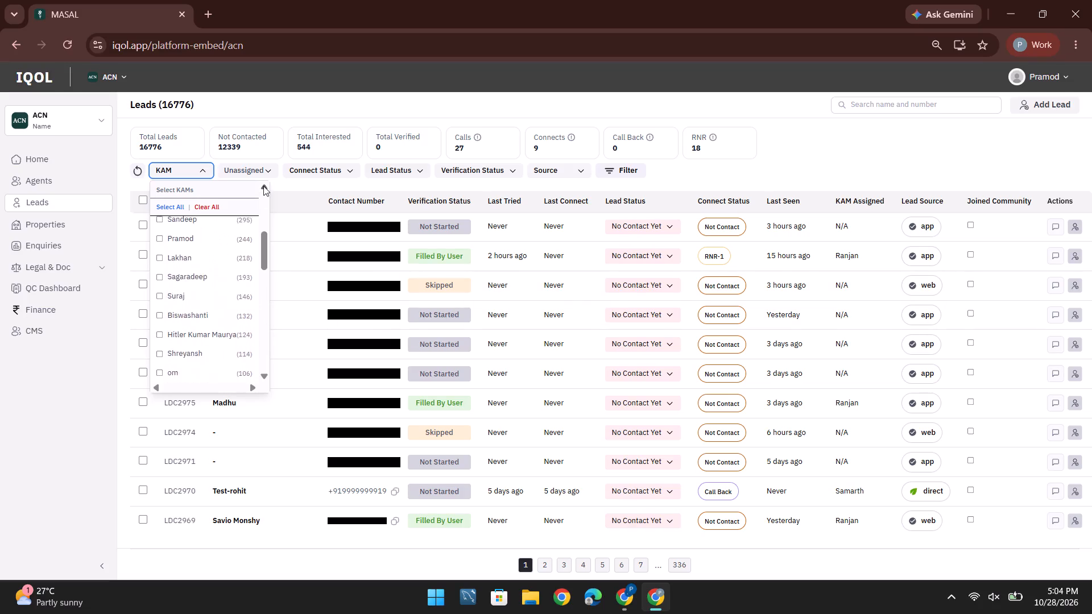
pyautogui.tripleClick(263, 186)
pyautogui.tripleClick(263, 186)
pyautogui.click(263, 186)
pyautogui.moveTo(263, 186); pyautogui.dragTo(236, 342)
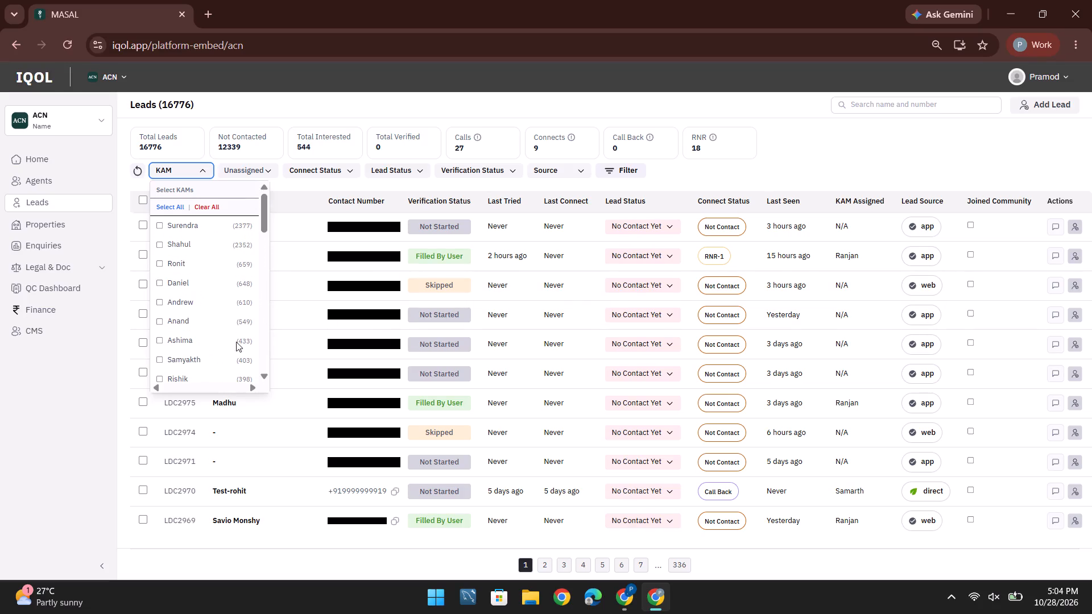
pyautogui.moveTo(236, 342); pyautogui.dragTo(264, 373)
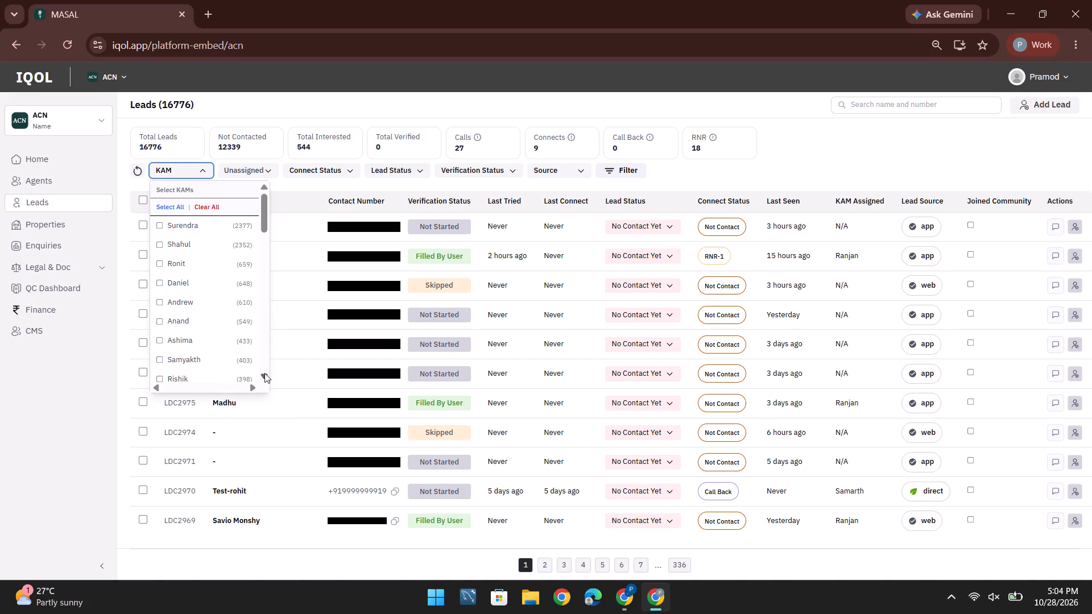
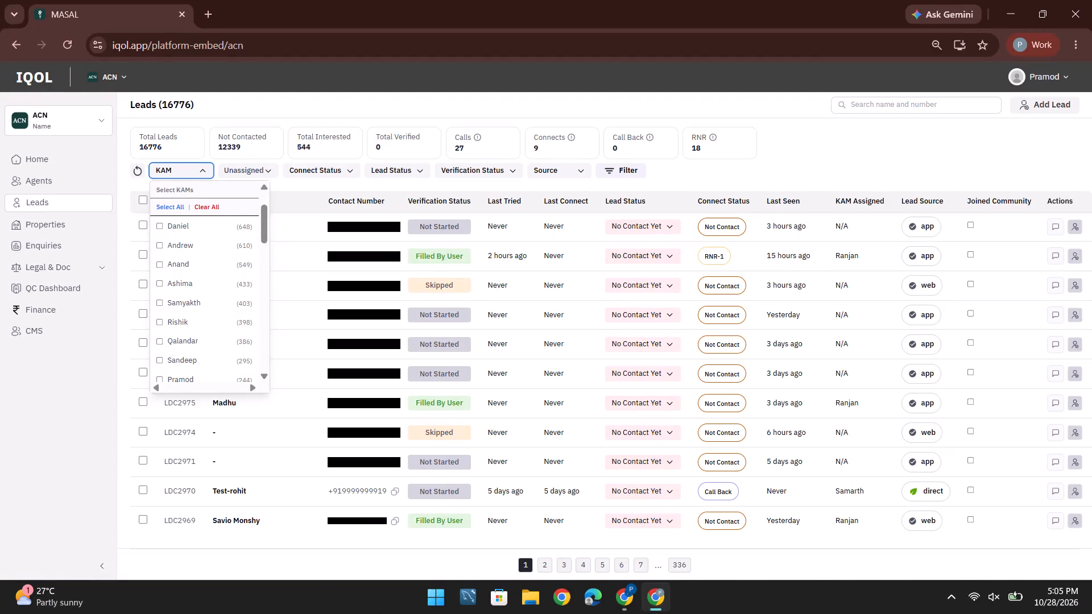
# Dismiss the KAM filter's options without selecting a KAM and show the taskbar's hidden tray icons.
pyautogui.click(953, 570)
pyautogui.click(946, 608)
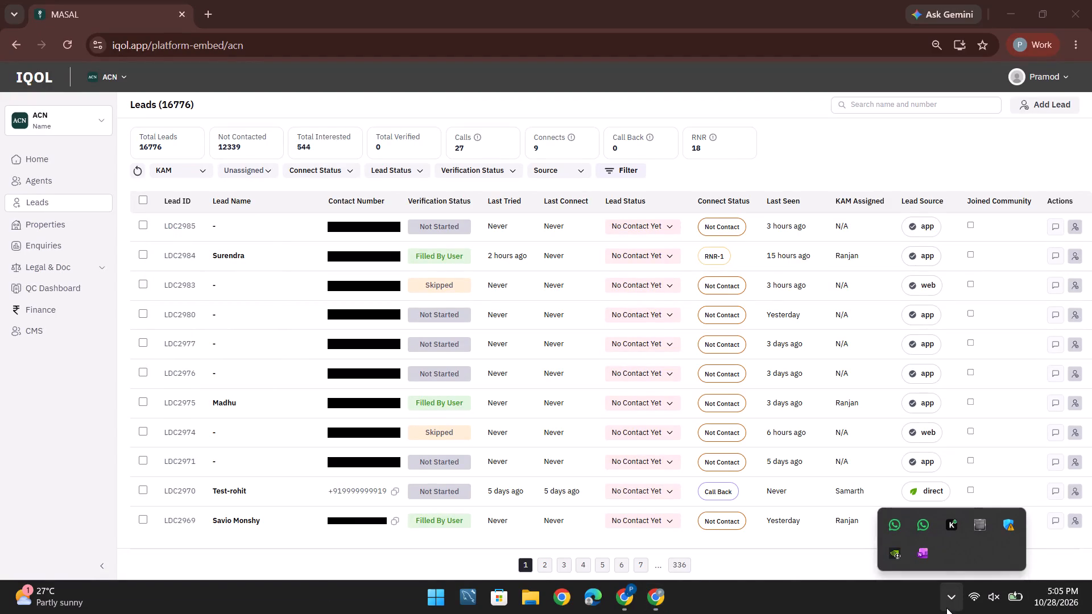
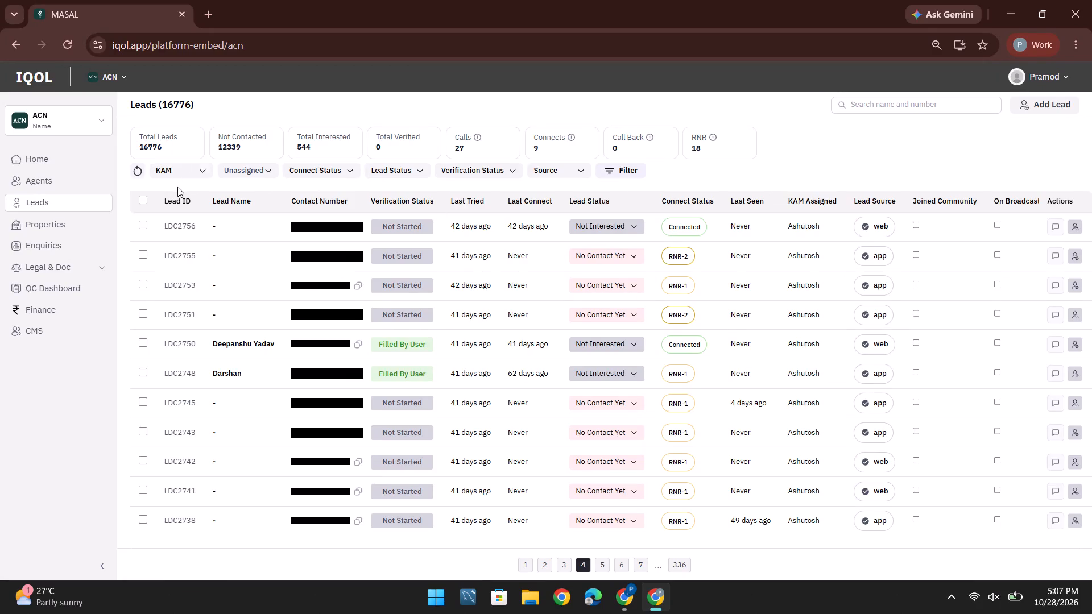
# Filter the leads list by the KAM Qalandar and close the filter's options.
pyautogui.click(203, 163)
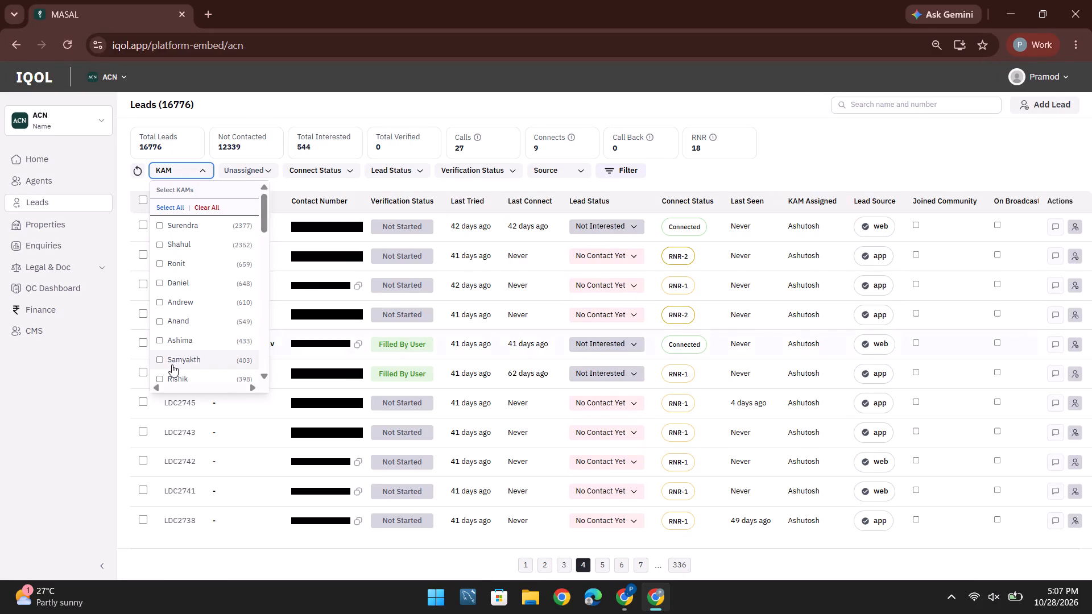
pyautogui.tripleClick(263, 375)
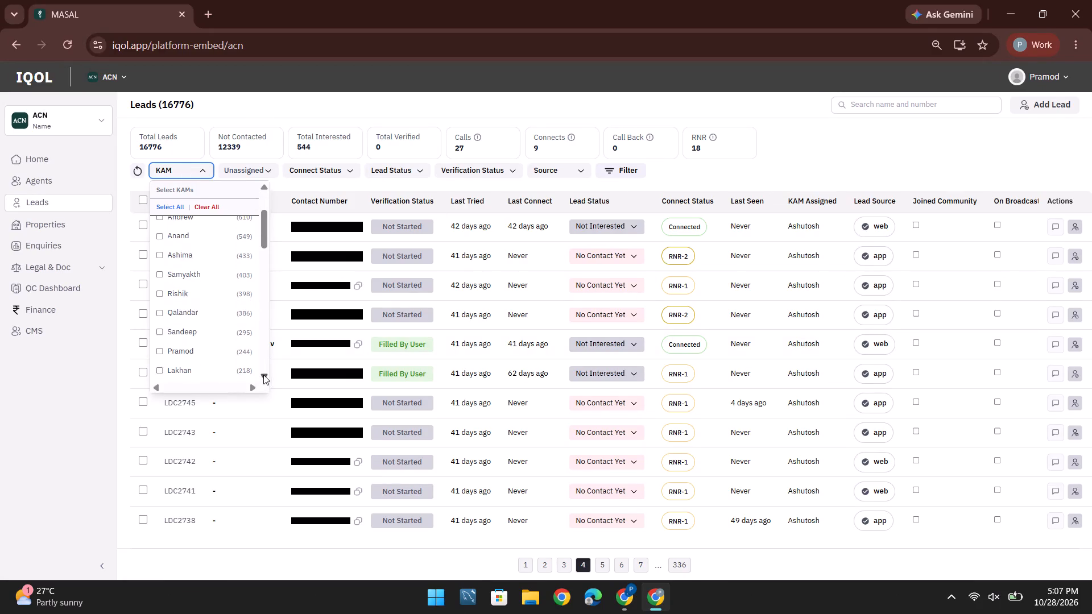
pyautogui.click(225, 315)
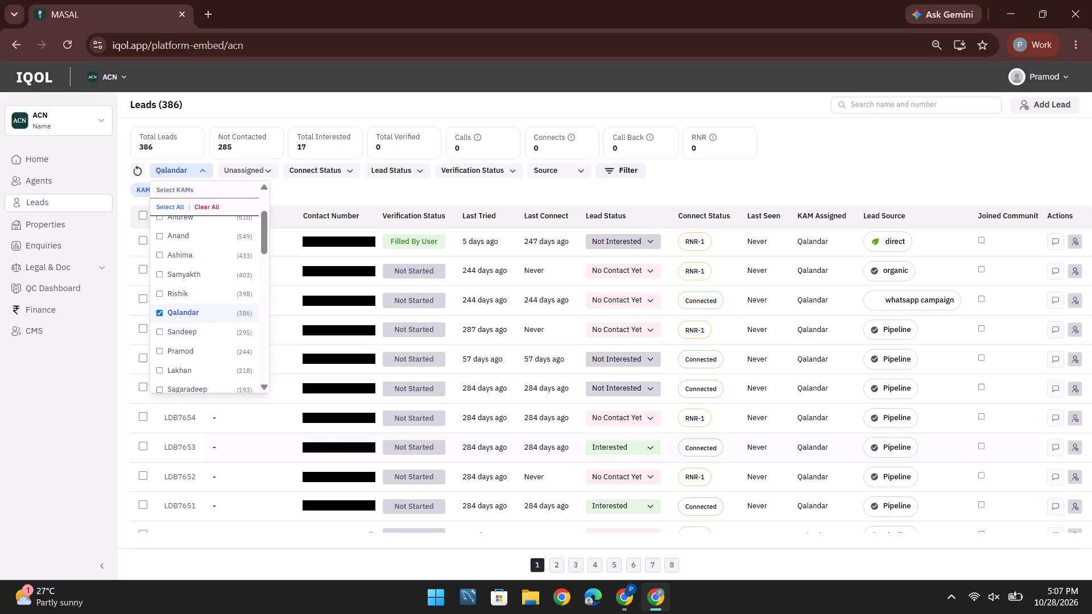
pyautogui.click(830, 179)
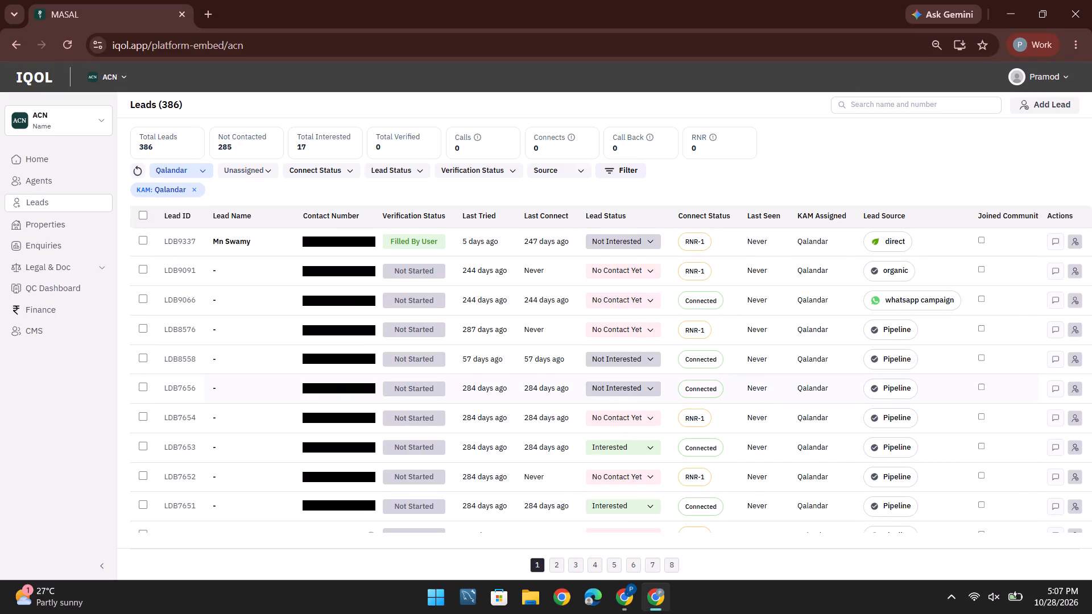
pyautogui.click(1049, 271)
pyautogui.click(752, 558)
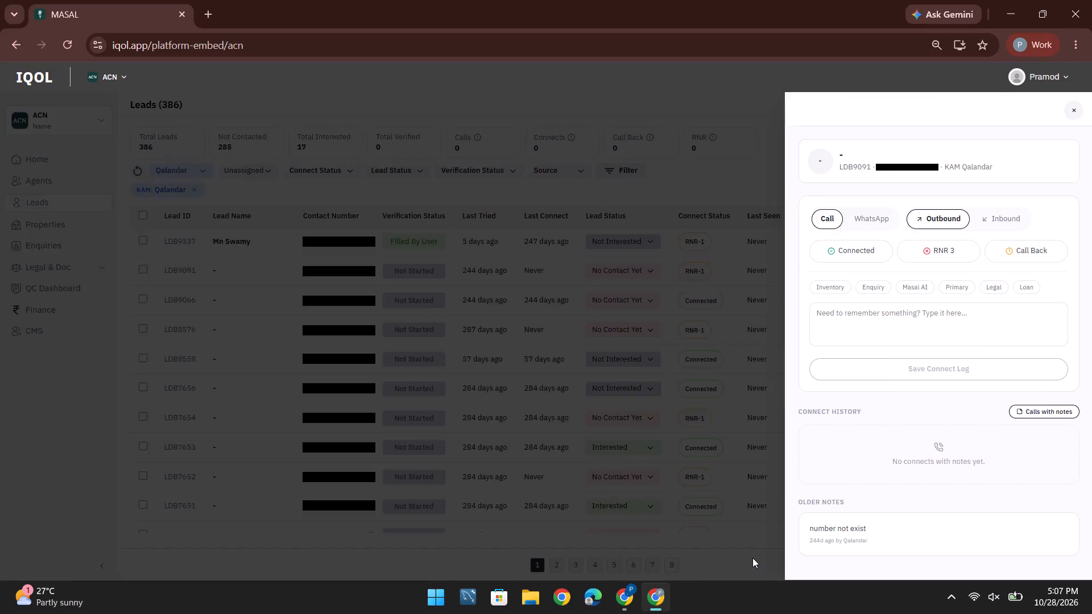
pyautogui.click(1059, 301)
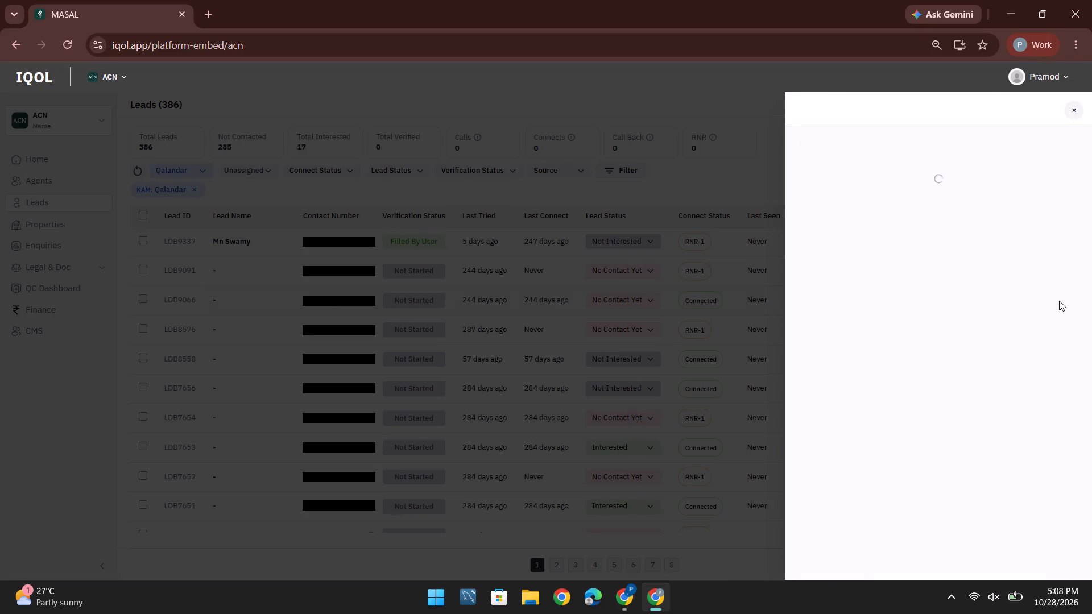
pyautogui.click(763, 567)
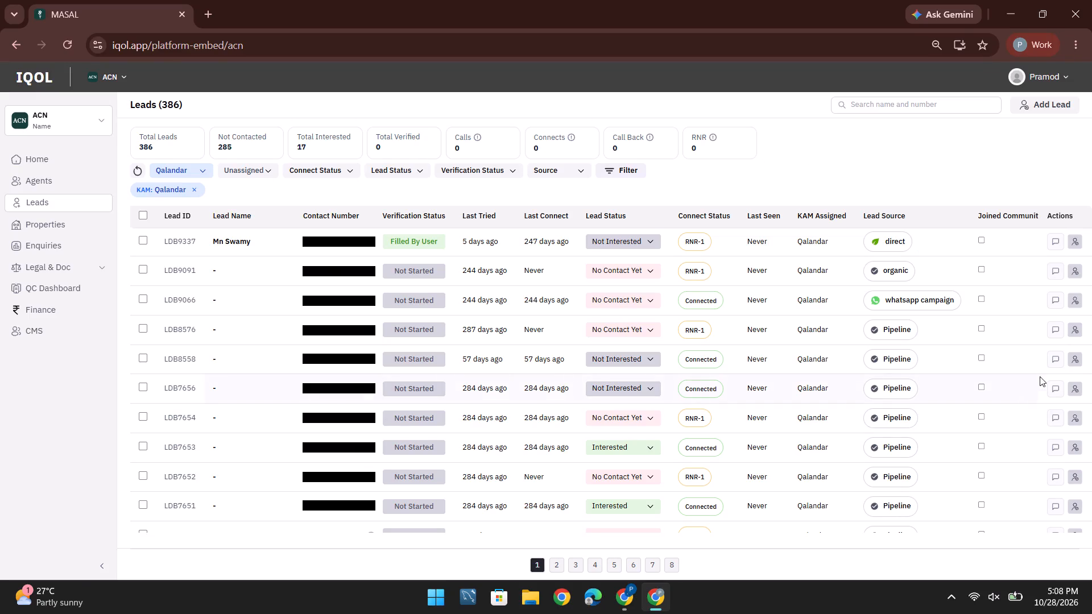
pyautogui.click(1054, 327)
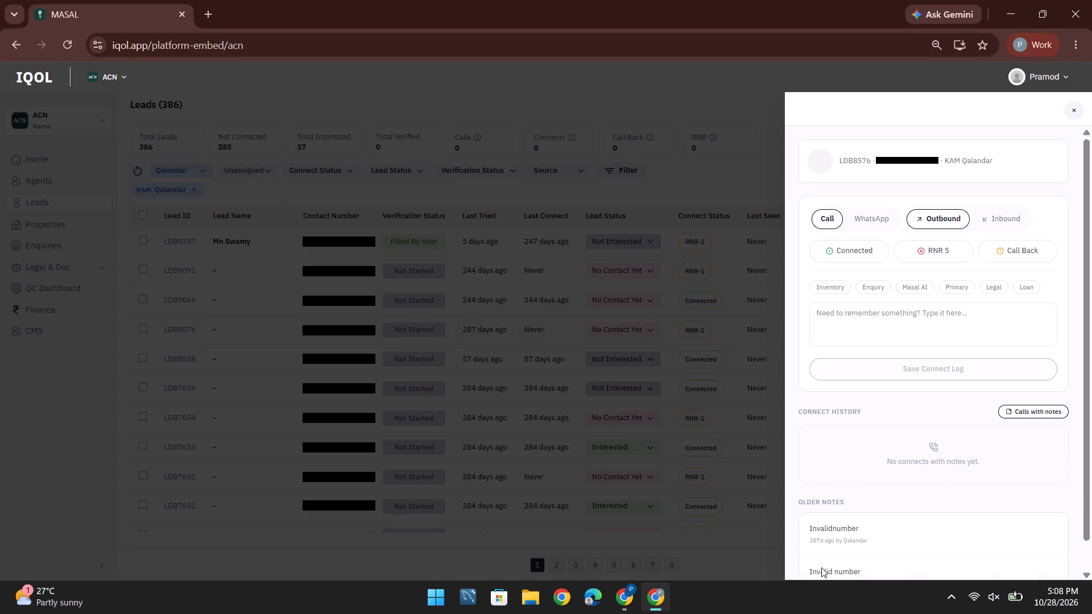
pyautogui.moveTo(759, 594); pyautogui.dragTo(762, 572)
pyautogui.click(762, 572)
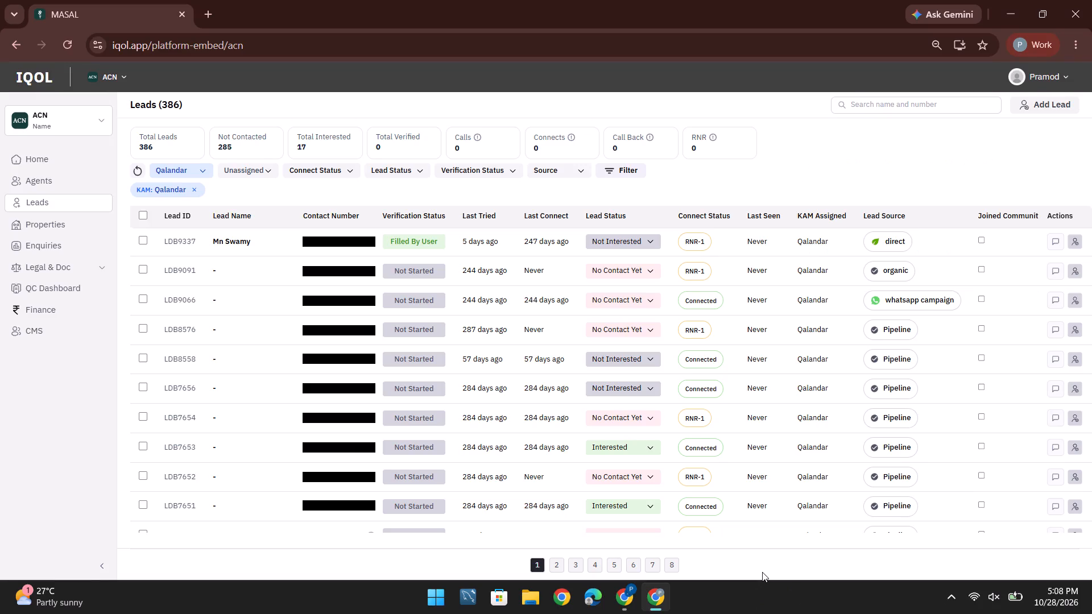
pyautogui.click(1062, 362)
pyautogui.click(747, 571)
pyautogui.click(1060, 421)
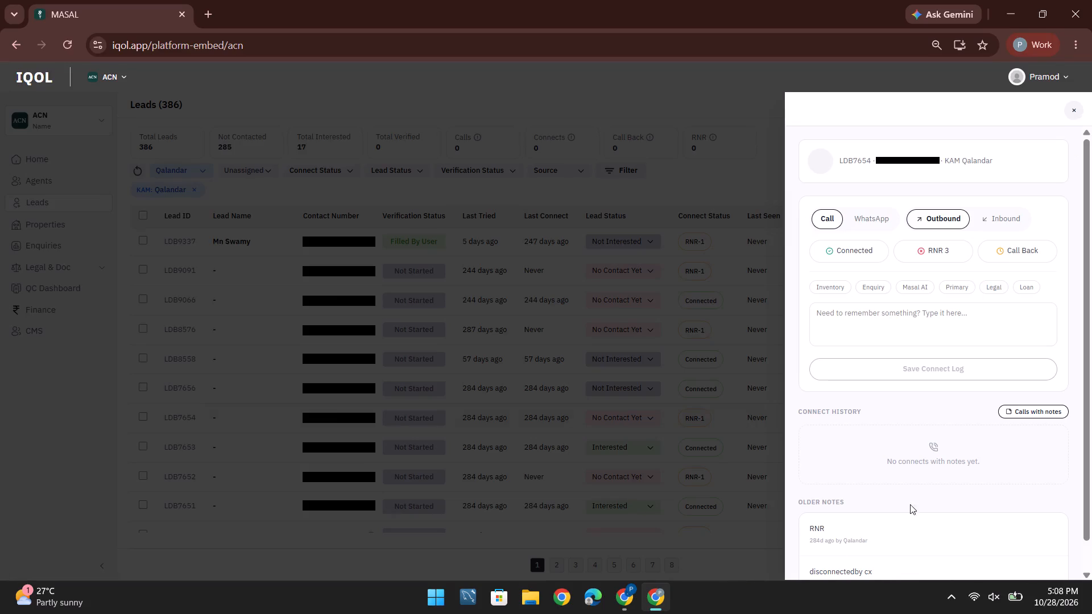
pyautogui.click(764, 572)
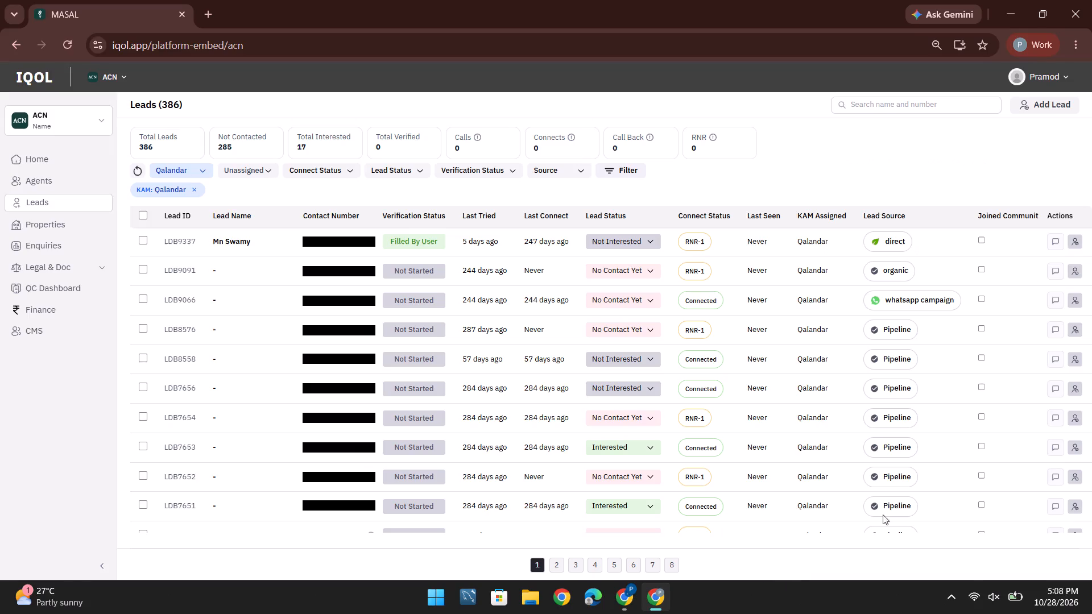
pyautogui.click(1052, 475)
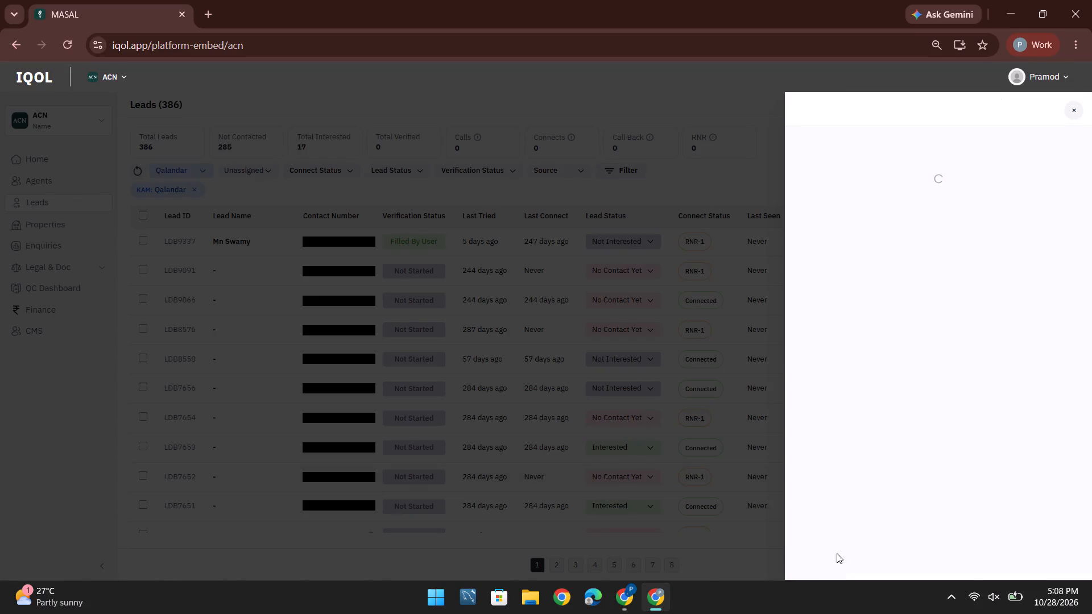
pyautogui.click(744, 568)
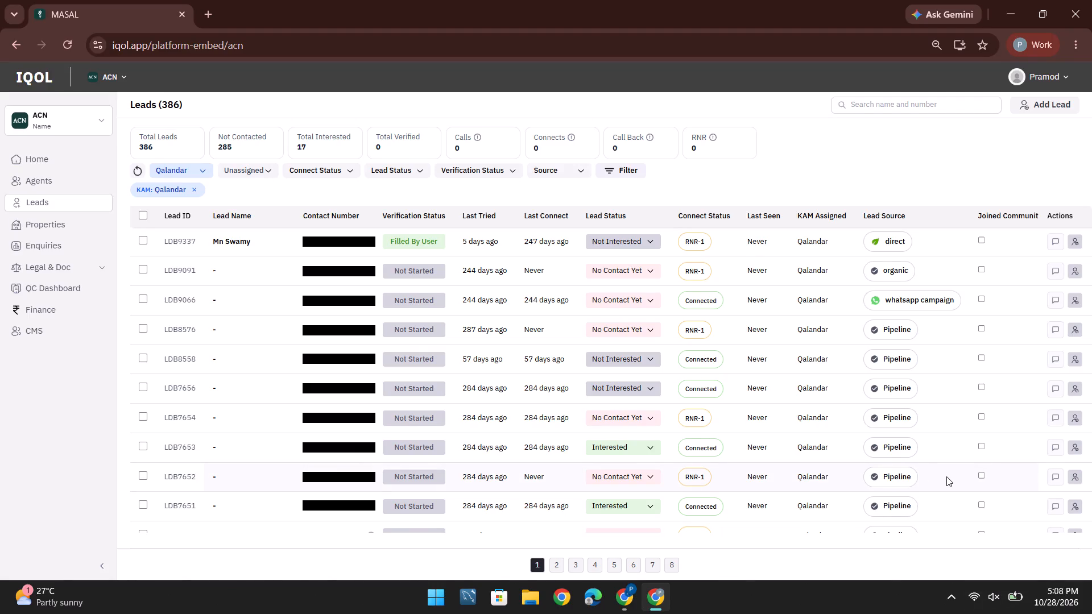
# Open the connect details of another lead assigned to KAM Qalandar.
pyautogui.click(989, 349)
pyautogui.click(1055, 423)
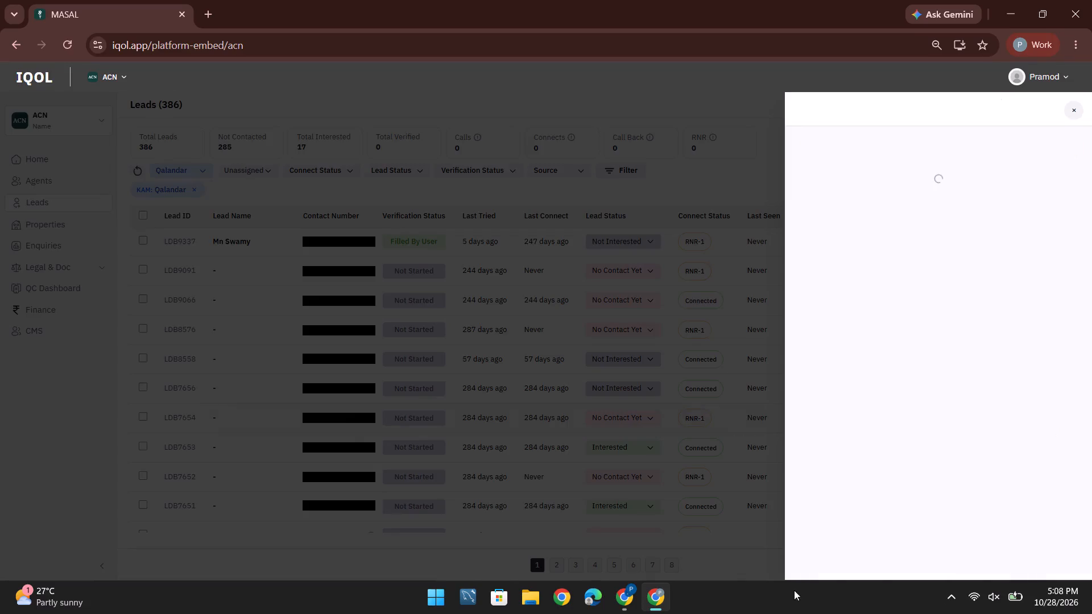
pyautogui.click(763, 567)
pyautogui.hscroll(2, 926, 494)
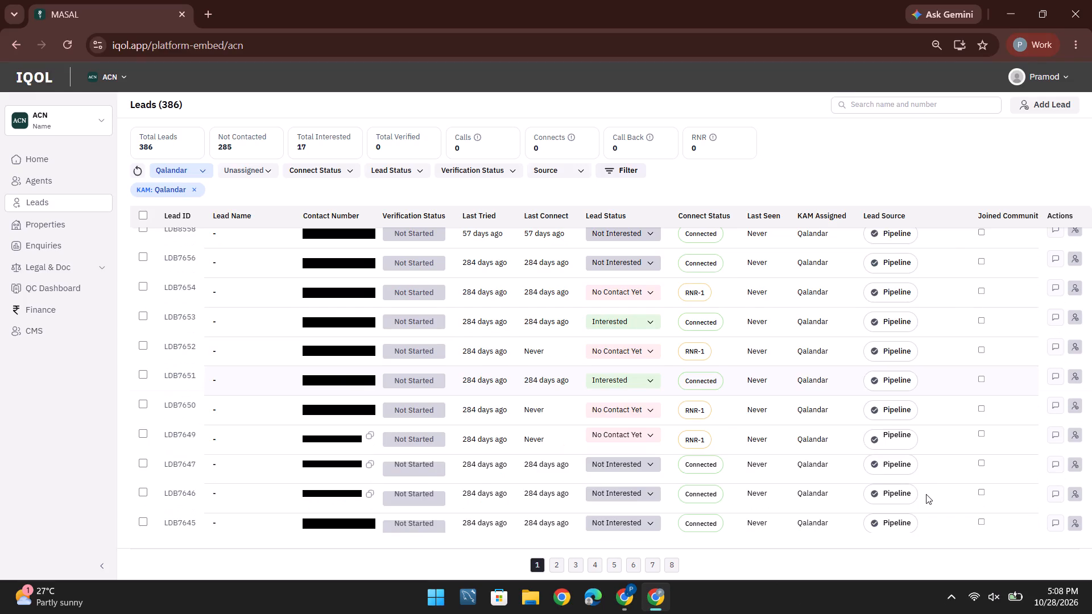
pyautogui.scroll(7, 926, 494)
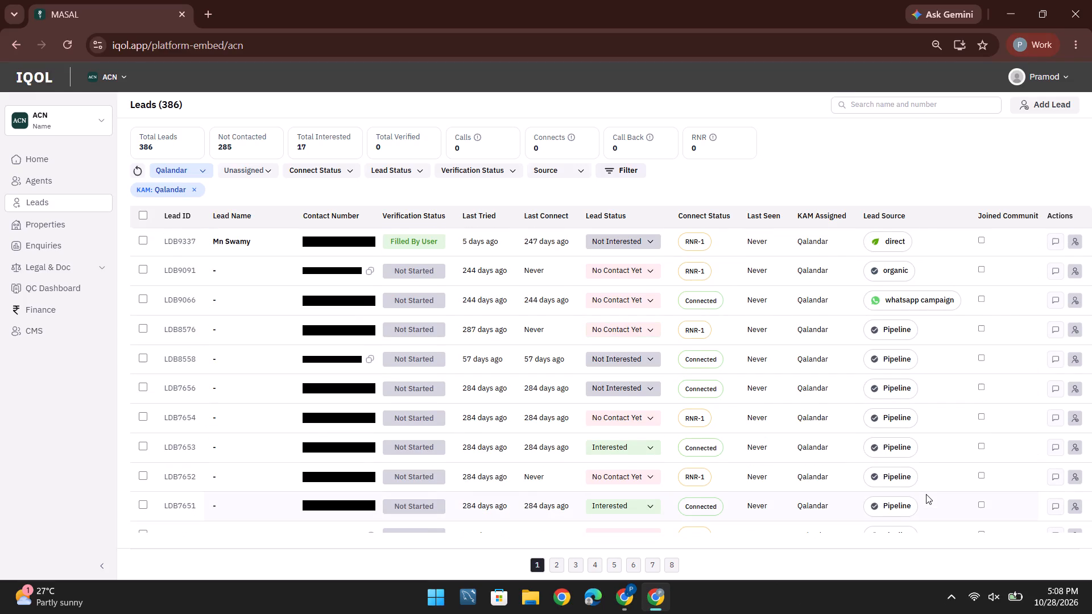
pyautogui.click(1057, 267)
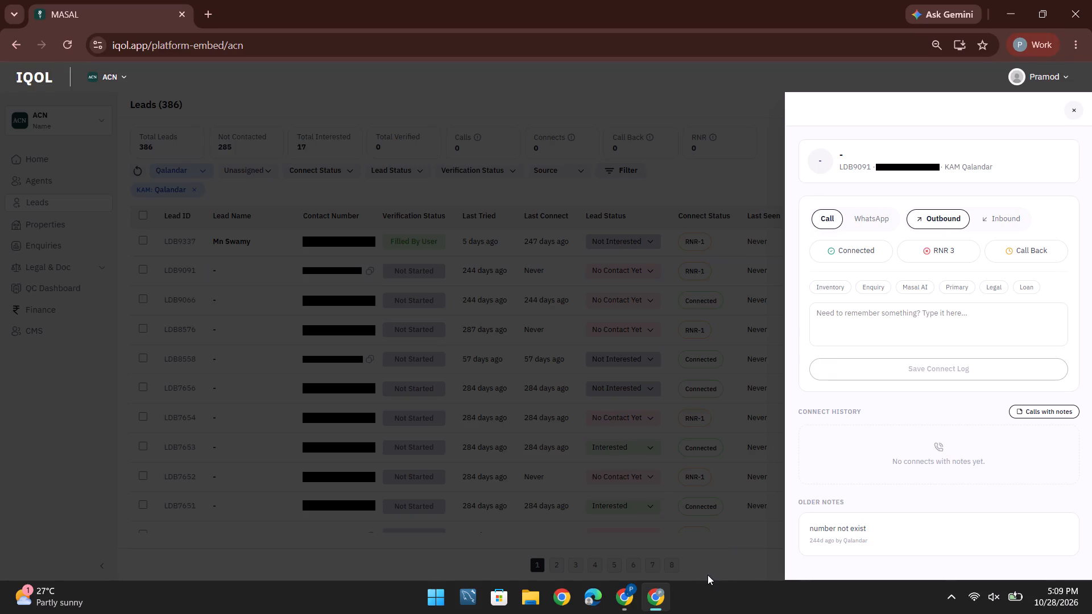
pyautogui.click(714, 542)
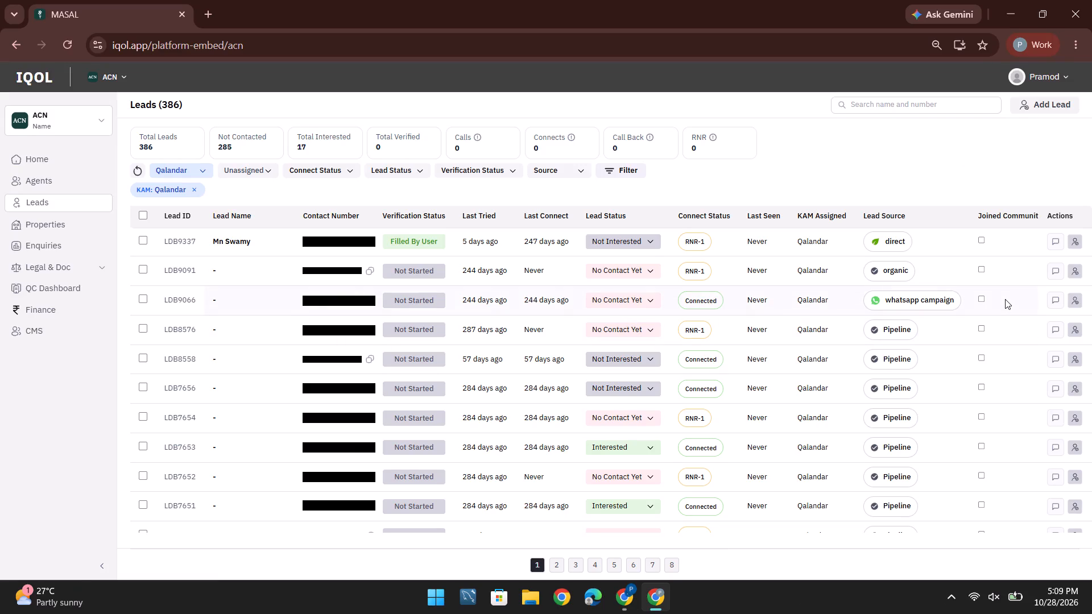
pyautogui.click(1053, 270)
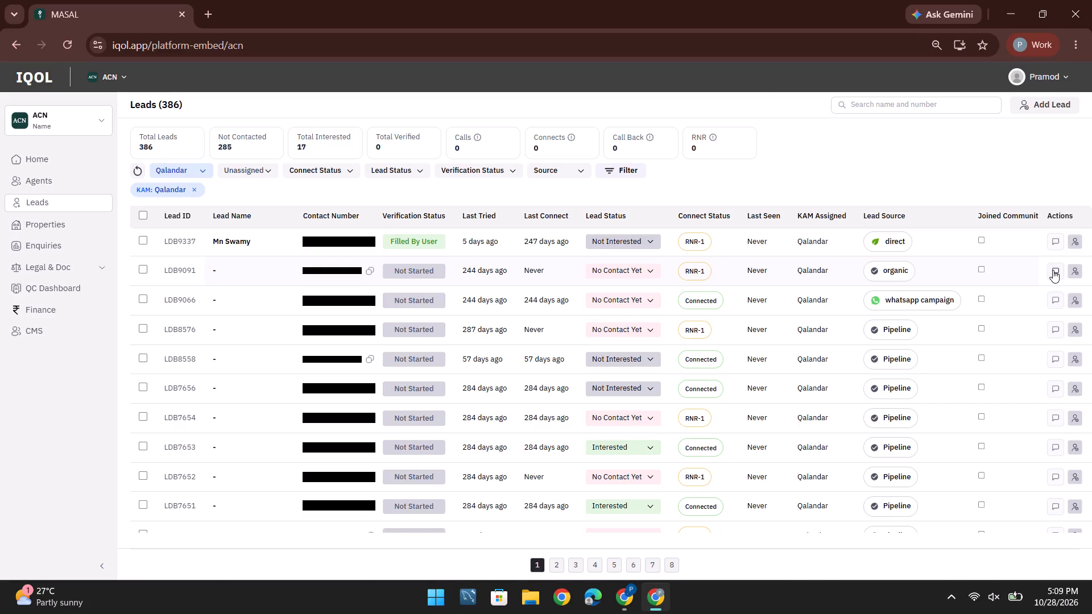
pyautogui.click(925, 256)
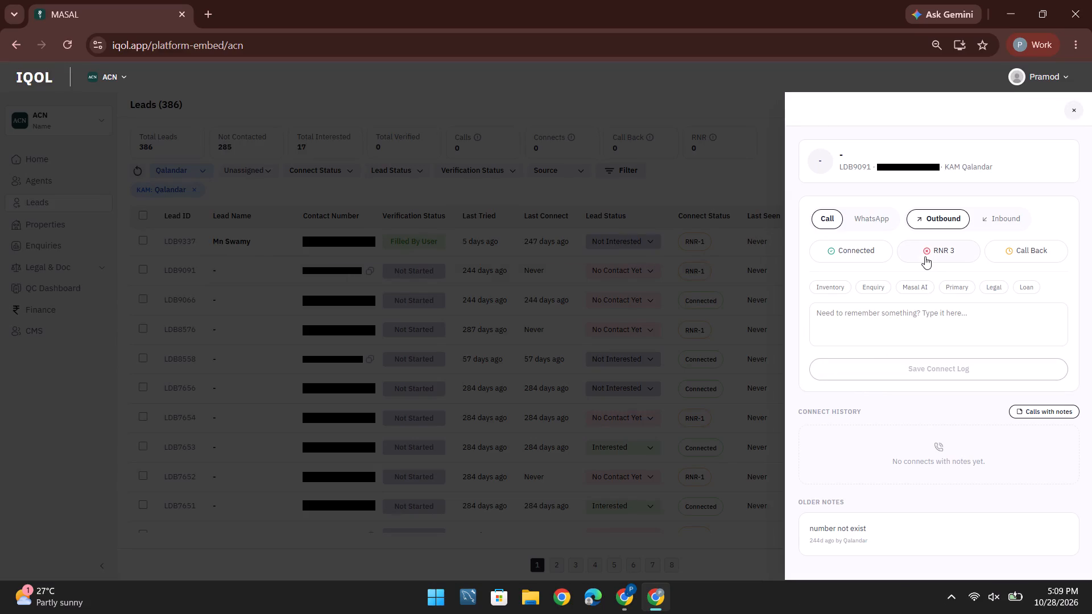
pyautogui.click(863, 329)
pyautogui.write('not')
pyautogui.press('space')
pyautogui.write('exo')
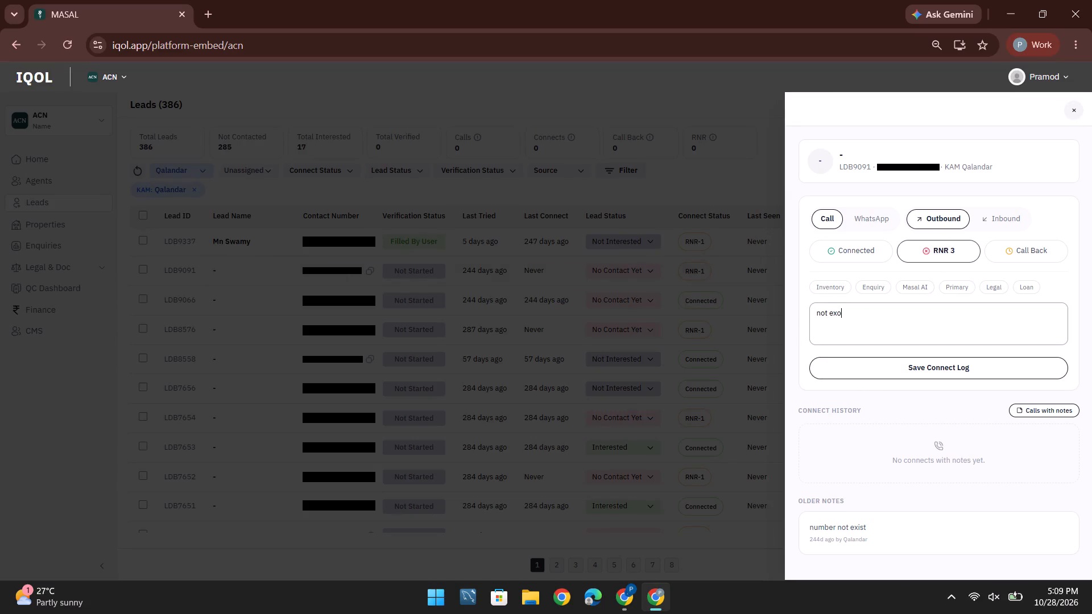
pyautogui.press('BackSpace')
pyautogui.write('ists')
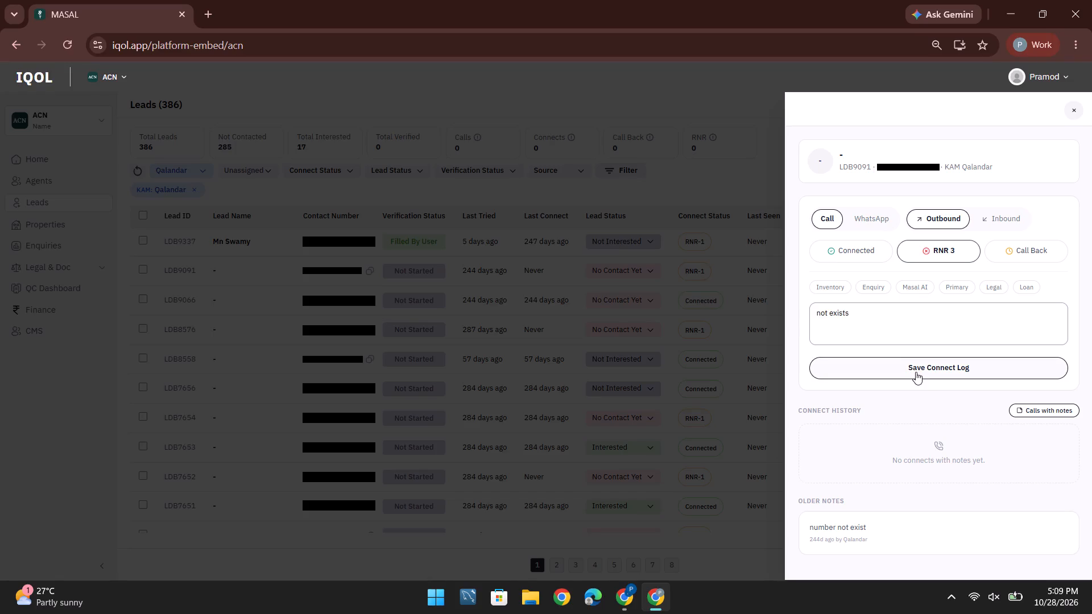
pyautogui.click(916, 372)
pyautogui.click(760, 560)
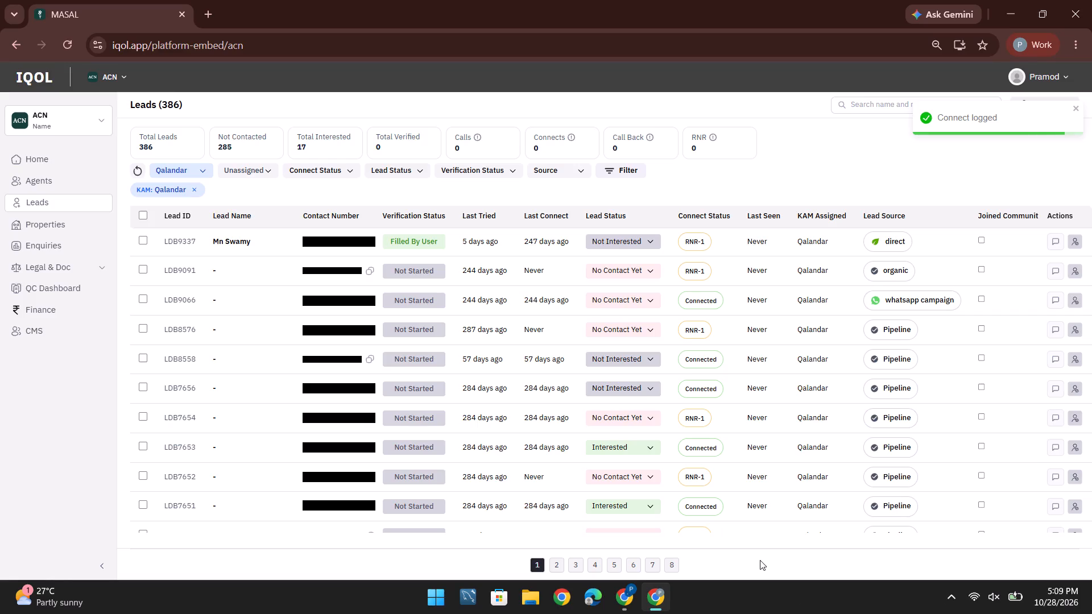
pyautogui.scroll(-1, 882, 420)
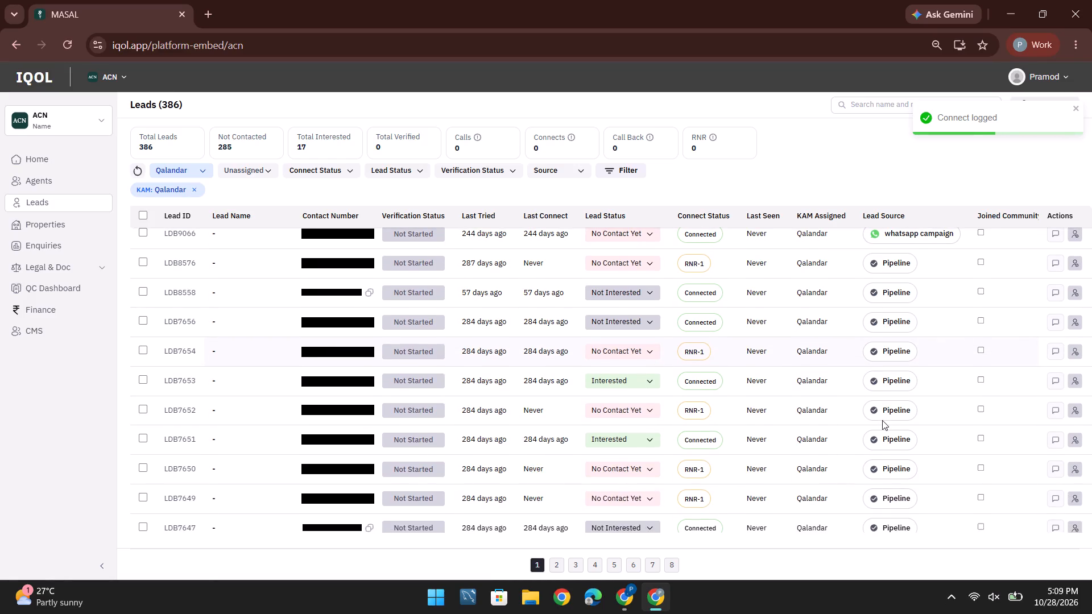
pyautogui.scroll(1, 882, 420)
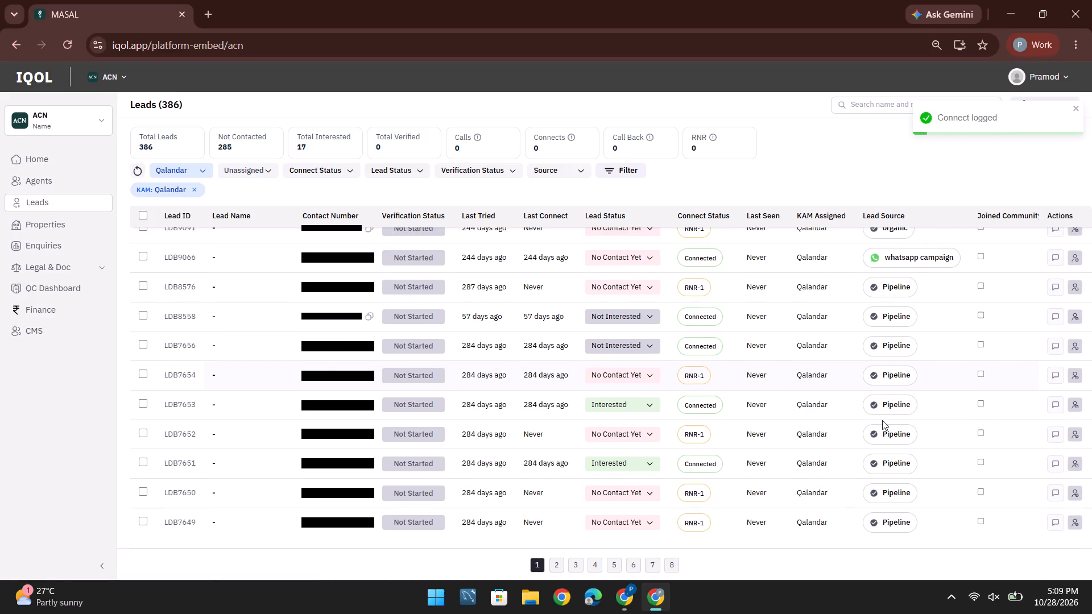
pyautogui.click(1077, 263)
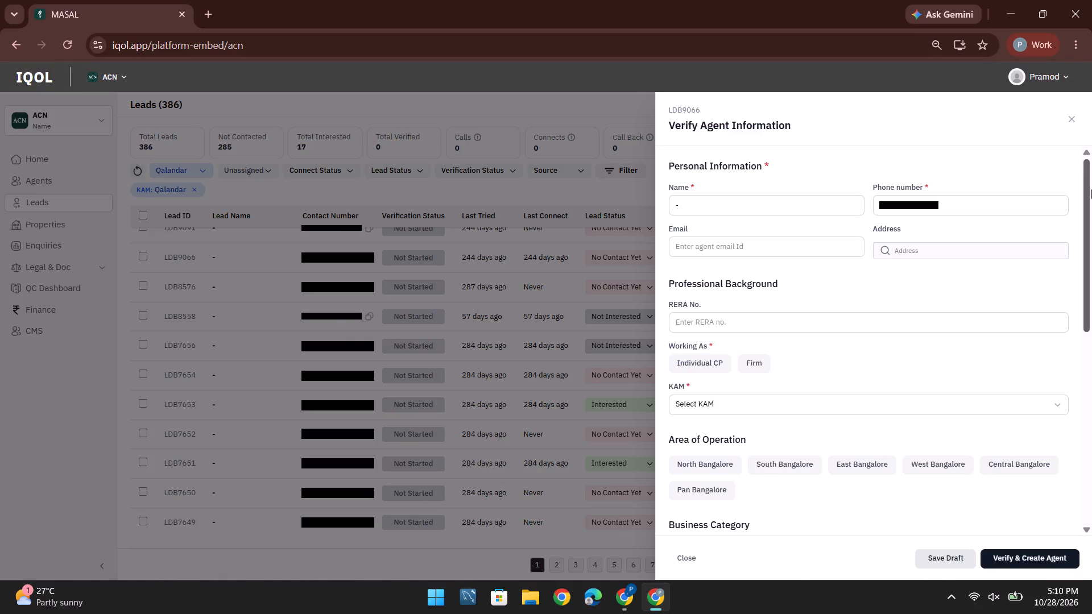
pyautogui.click(1075, 115)
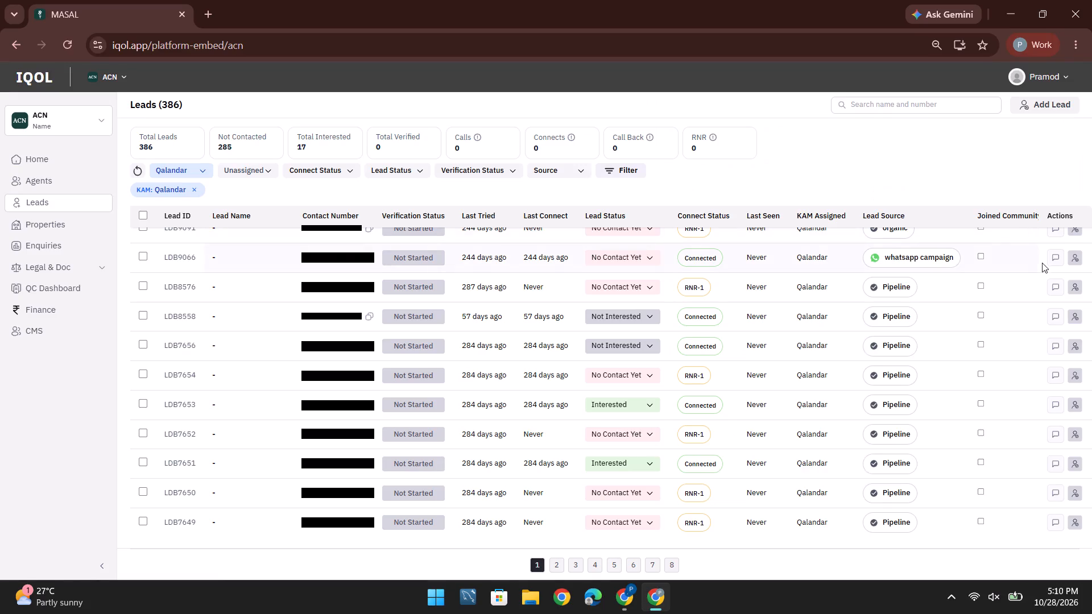
pyautogui.click(1056, 258)
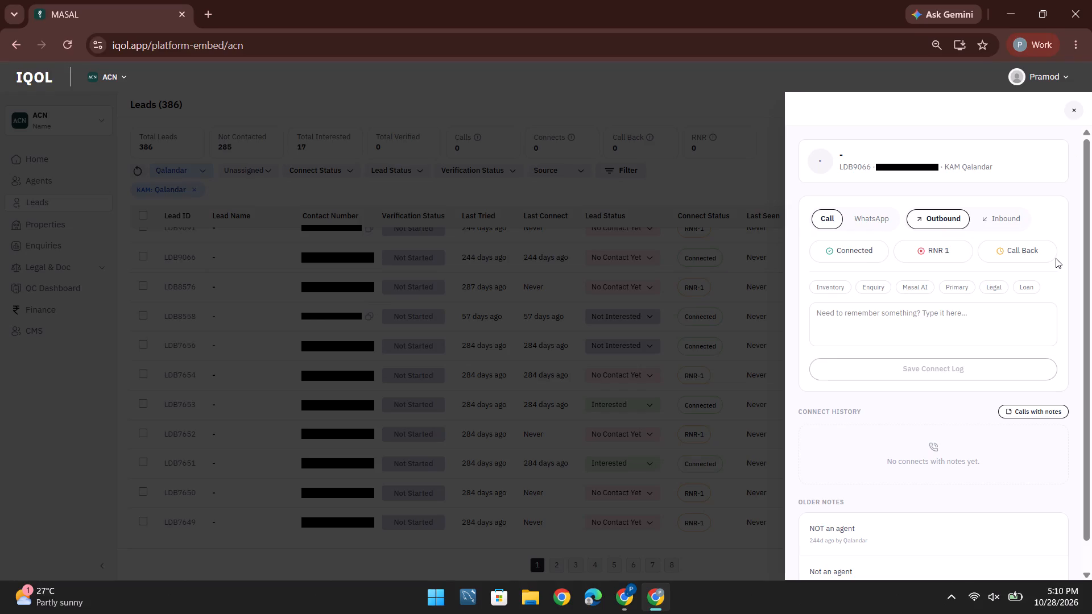
pyautogui.click(854, 255)
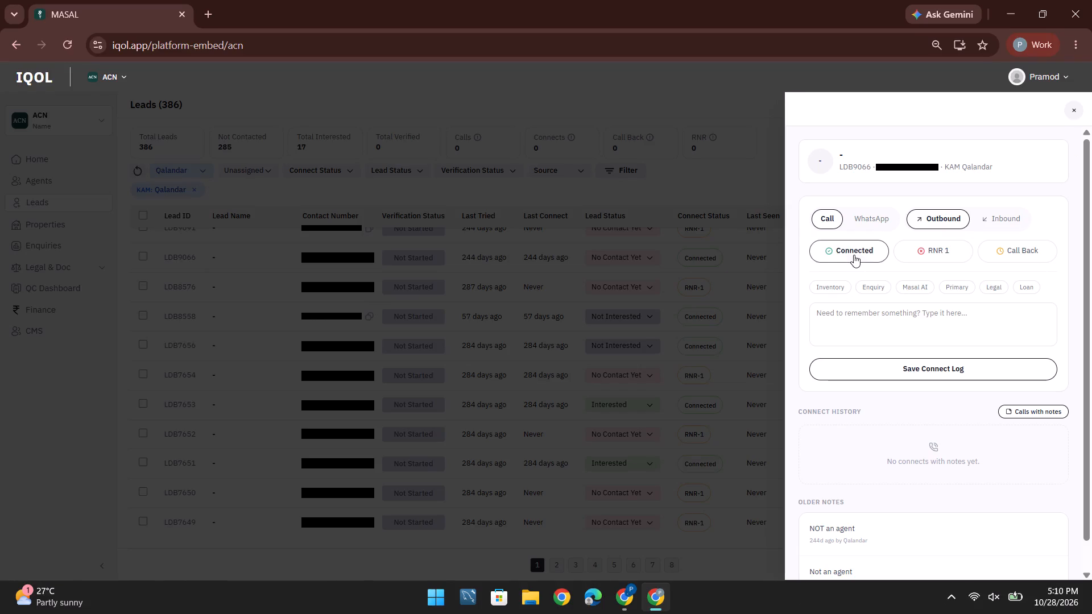
pyautogui.click(847, 320)
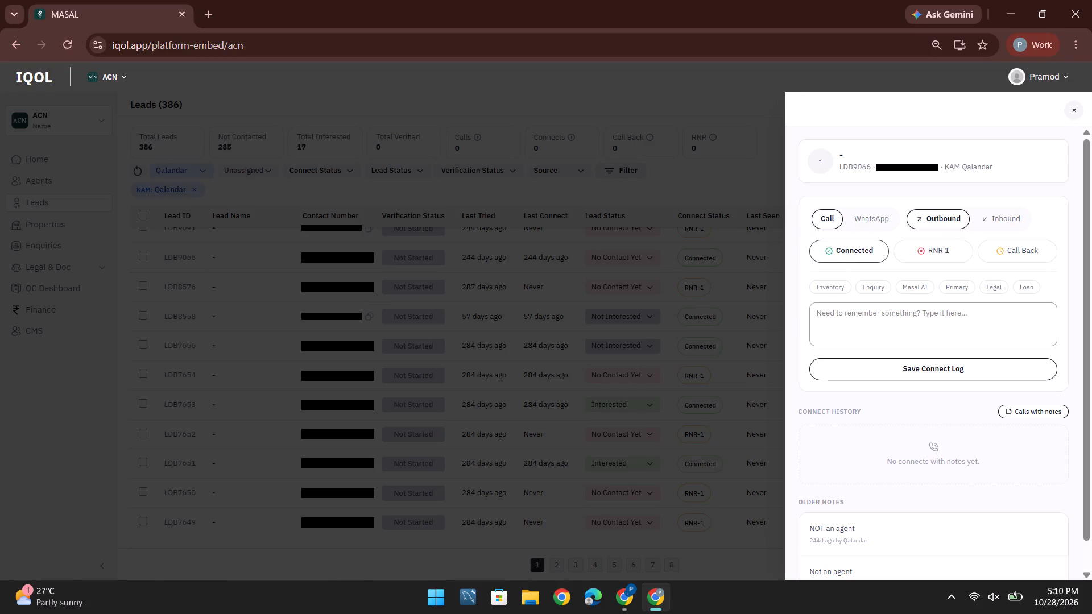
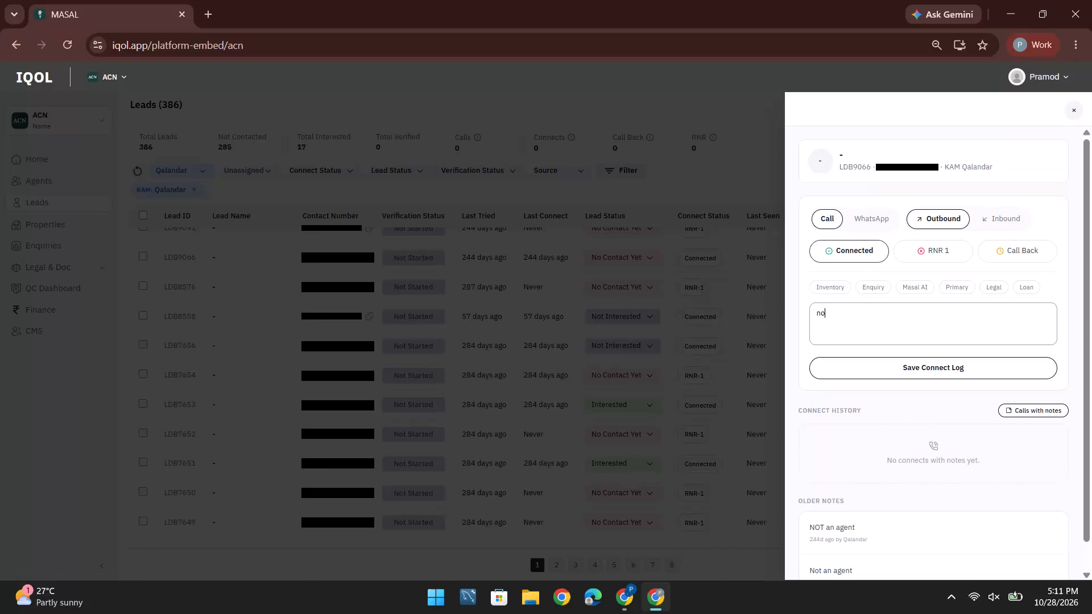
pyautogui.write('n agent')
pyautogui.click(908, 372)
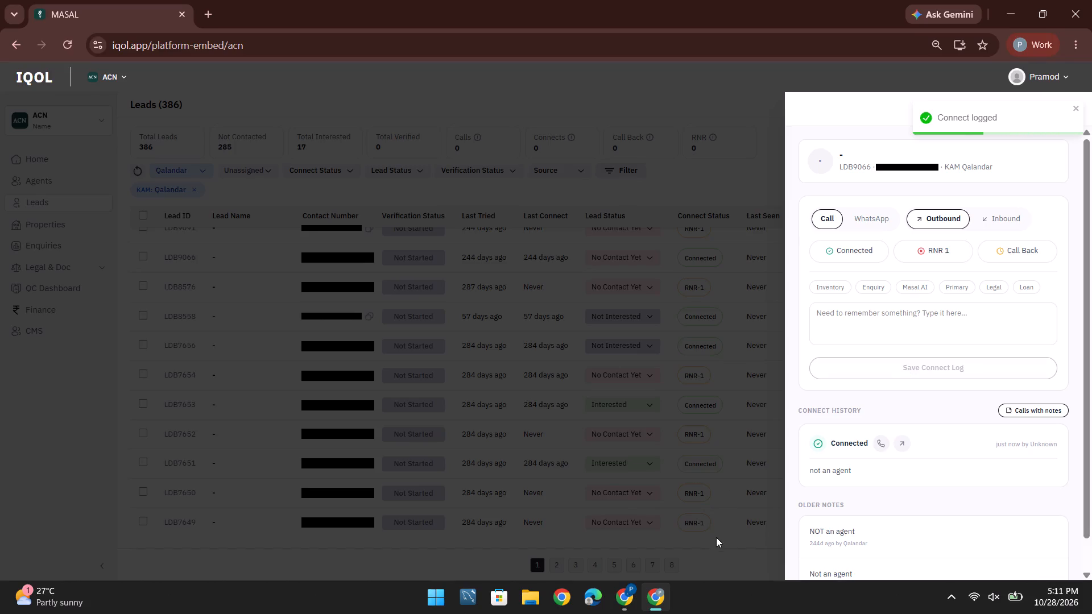
pyautogui.click(719, 569)
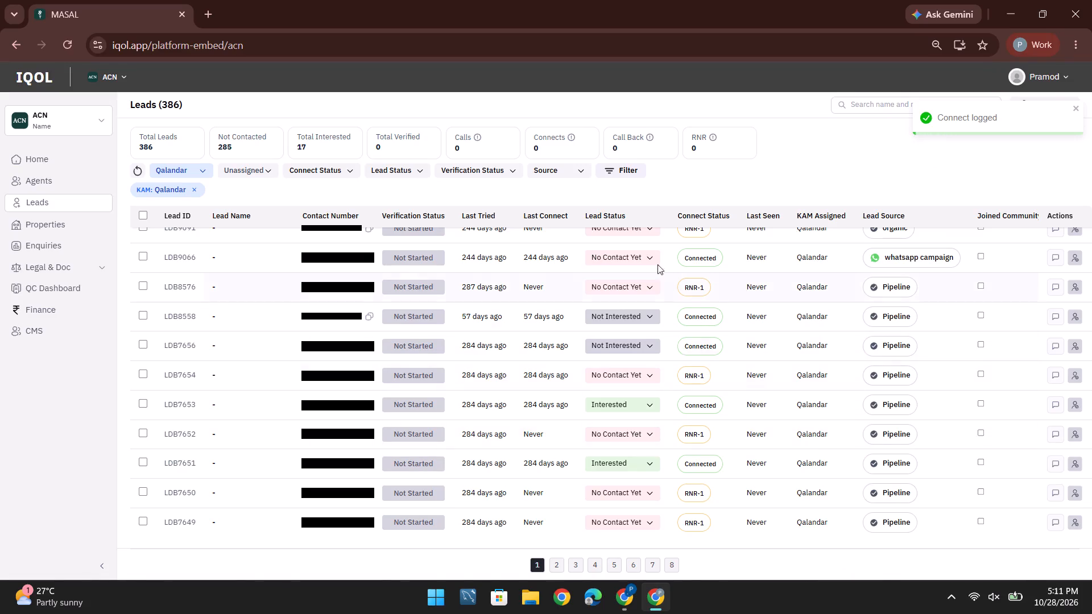
pyautogui.click(642, 259)
pyautogui.click(625, 291)
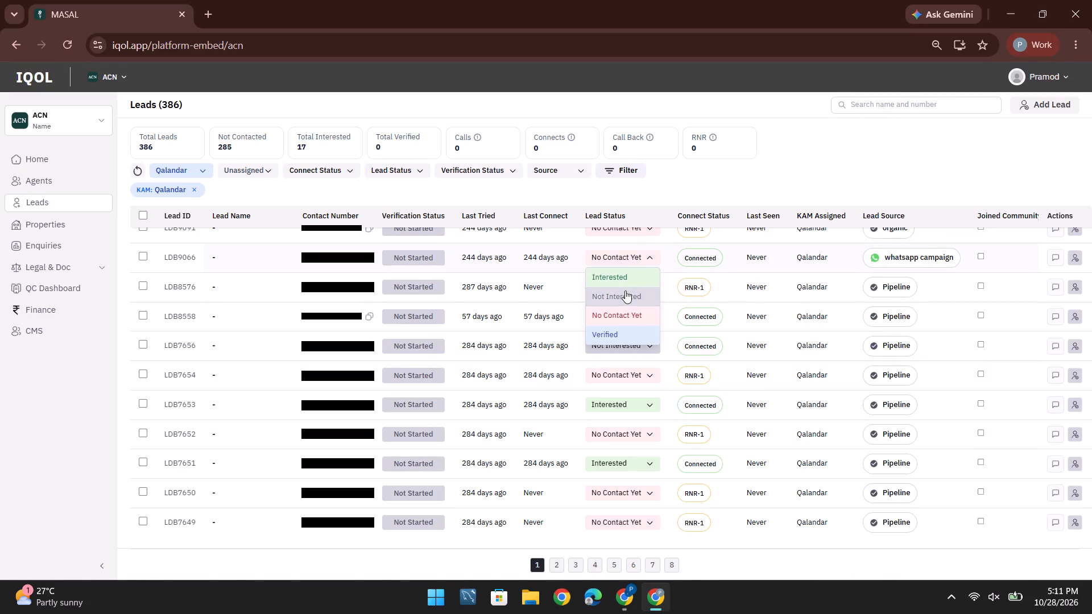
pyautogui.scroll(-1, 713, 326)
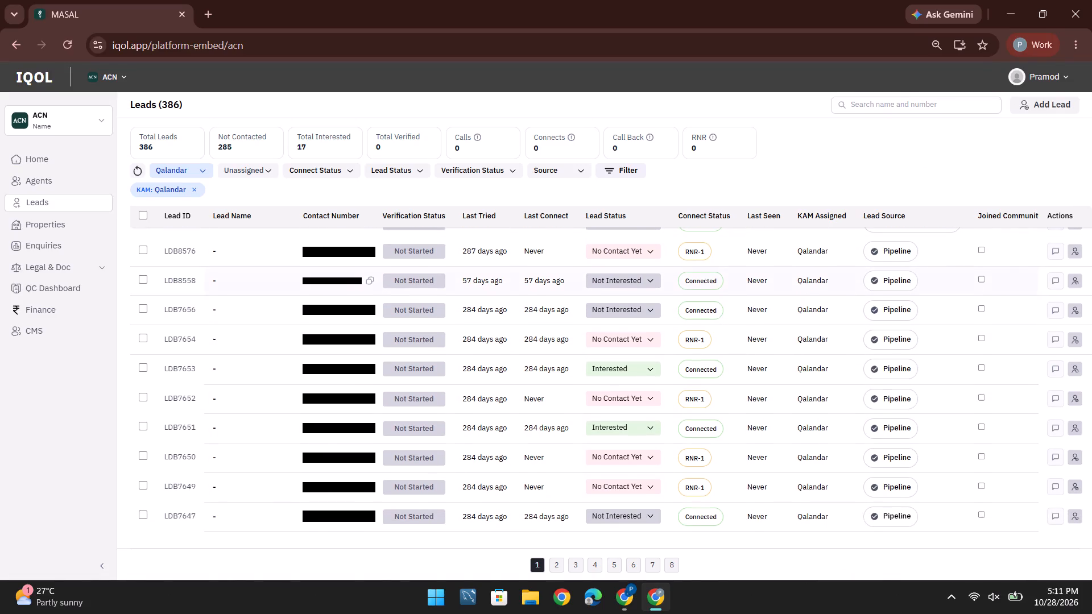
pyautogui.click(1051, 258)
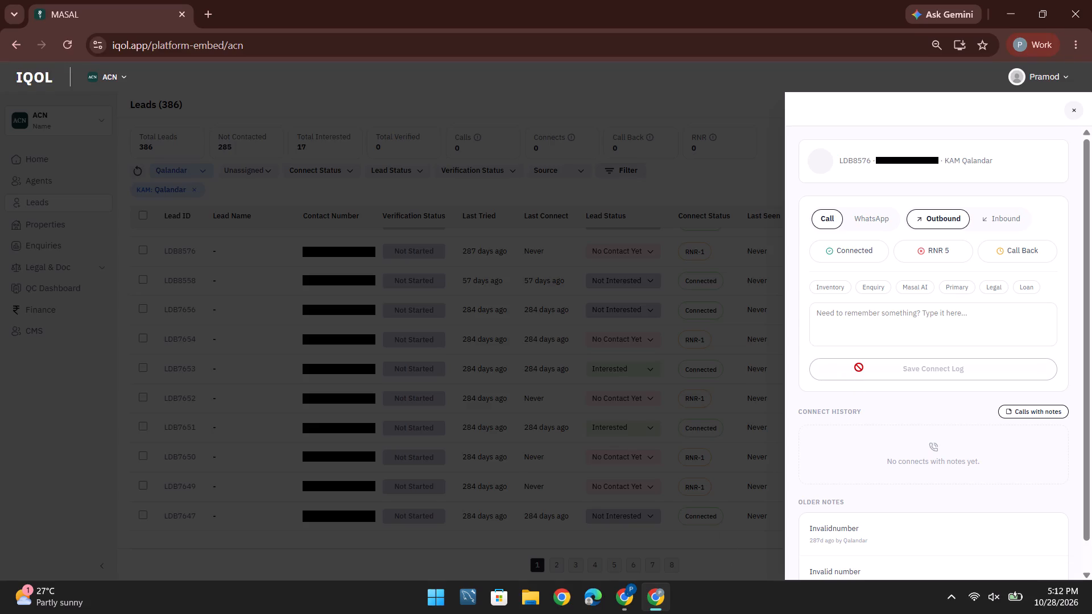
pyautogui.click(892, 323)
pyautogui.write('invalid number')
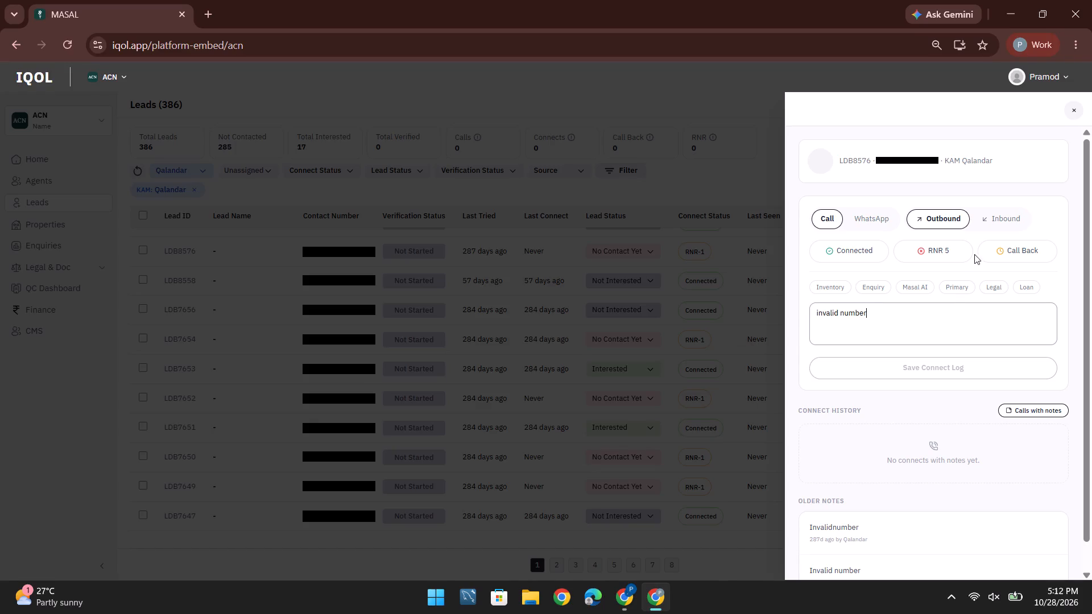
pyautogui.click(925, 248)
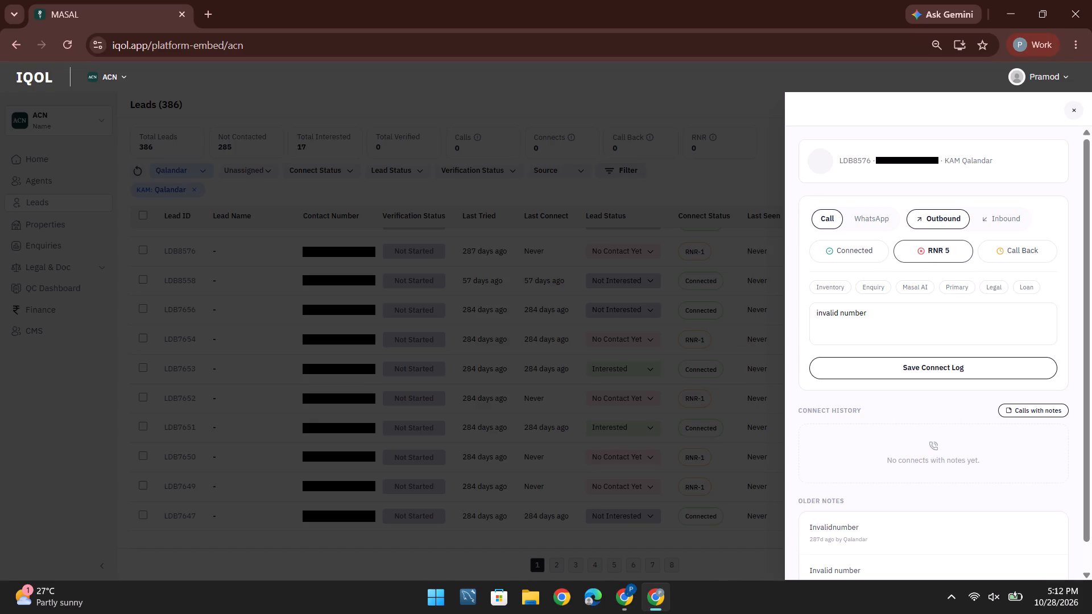
pyautogui.click(892, 360)
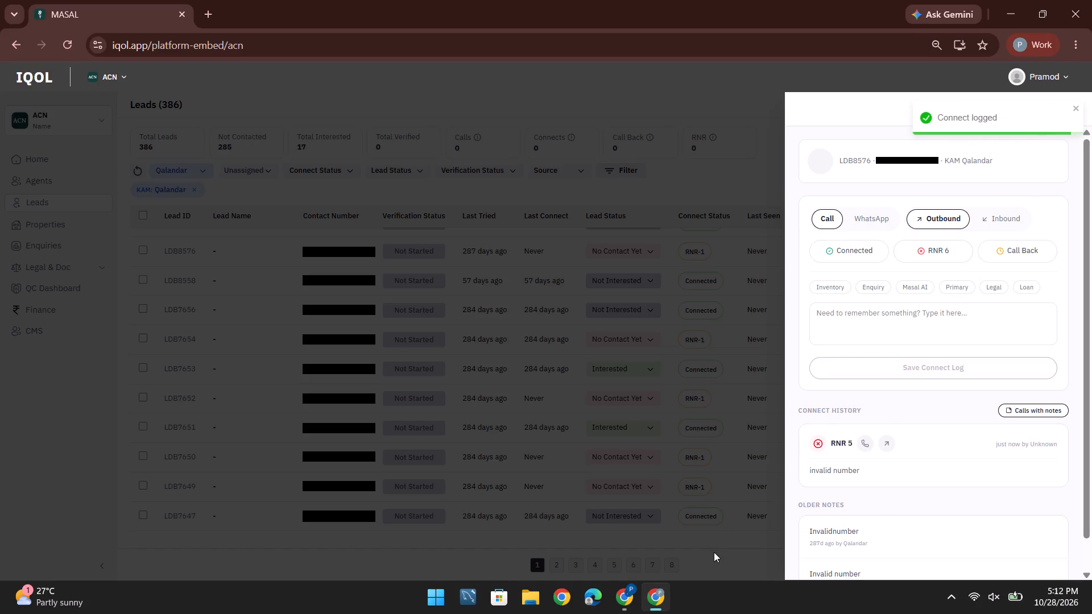
pyautogui.click(714, 552)
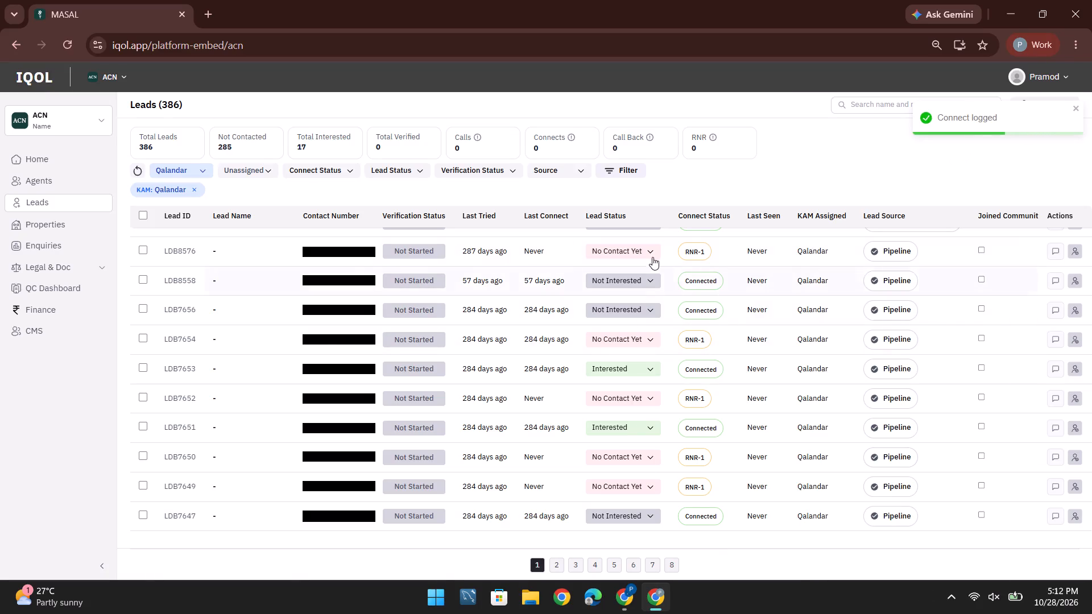
pyautogui.click(651, 255)
pyautogui.click(640, 294)
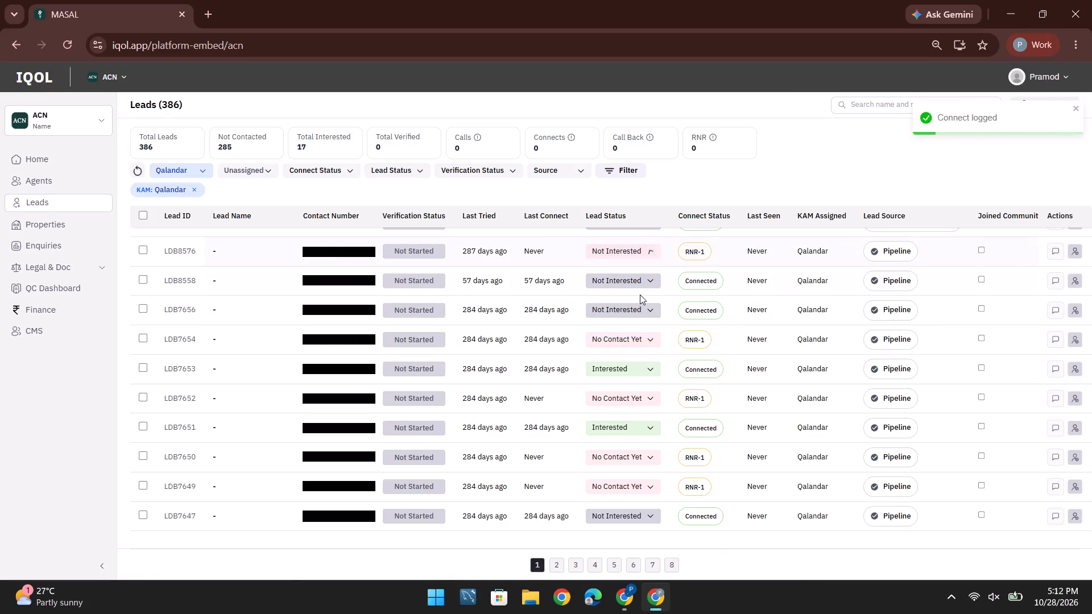
pyautogui.click(1052, 279)
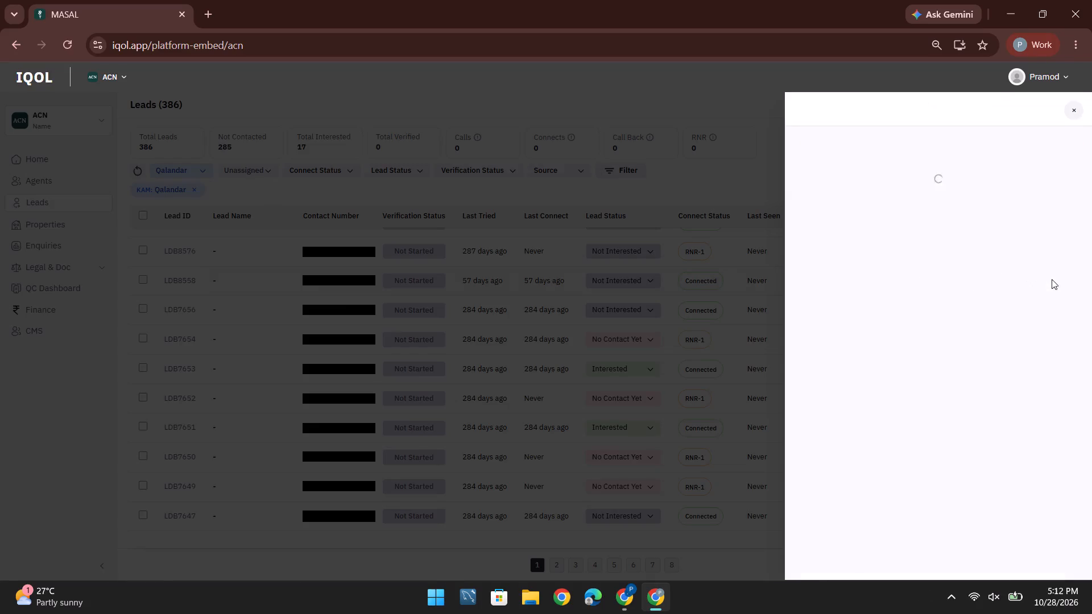
pyautogui.click(762, 560)
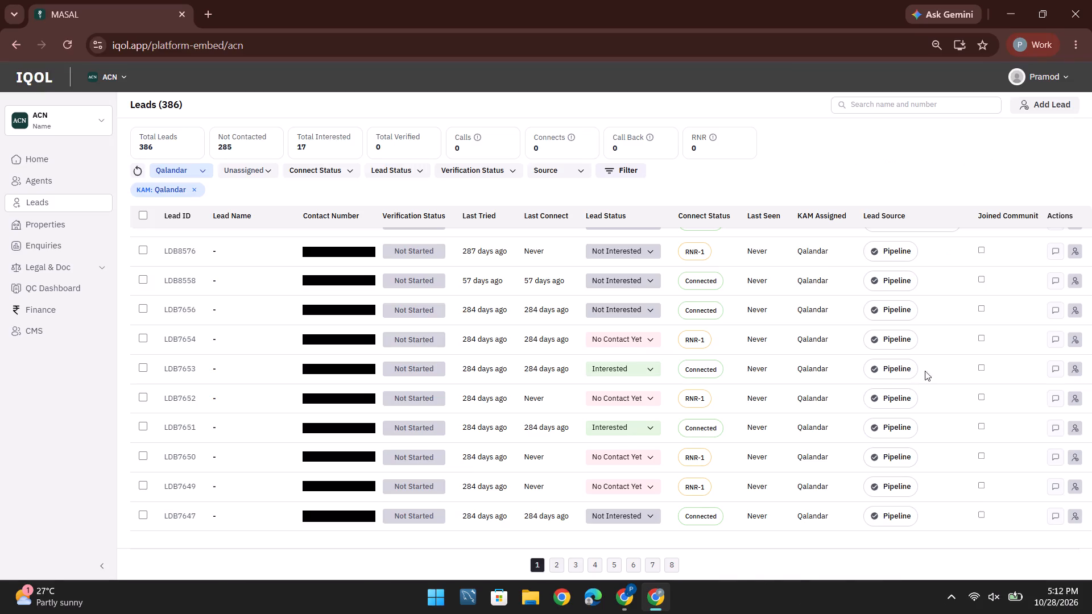
pyautogui.click(1054, 334)
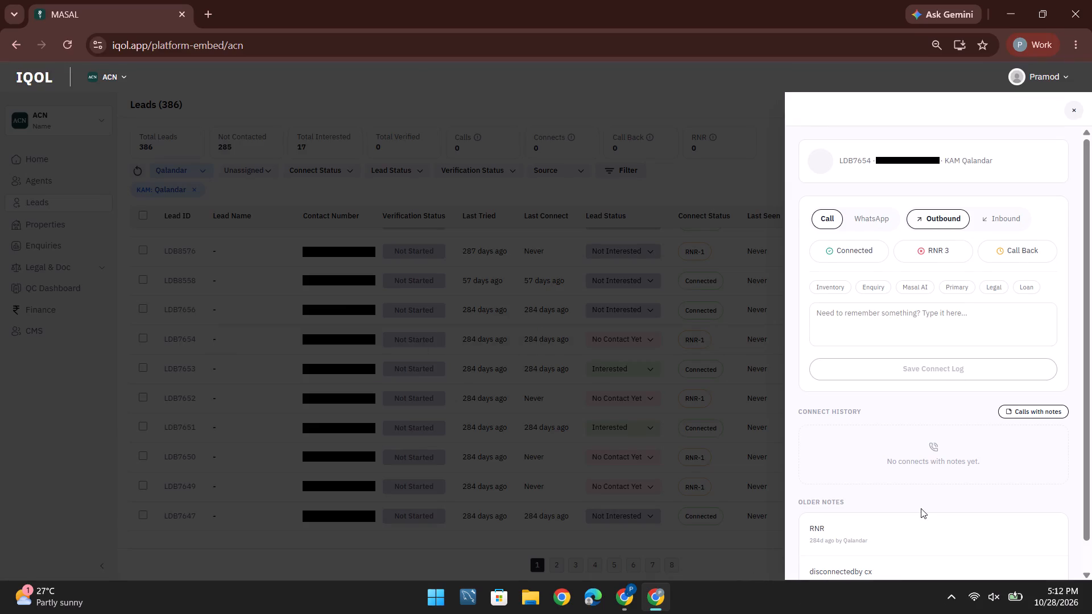
pyautogui.hscroll(2, 921, 508)
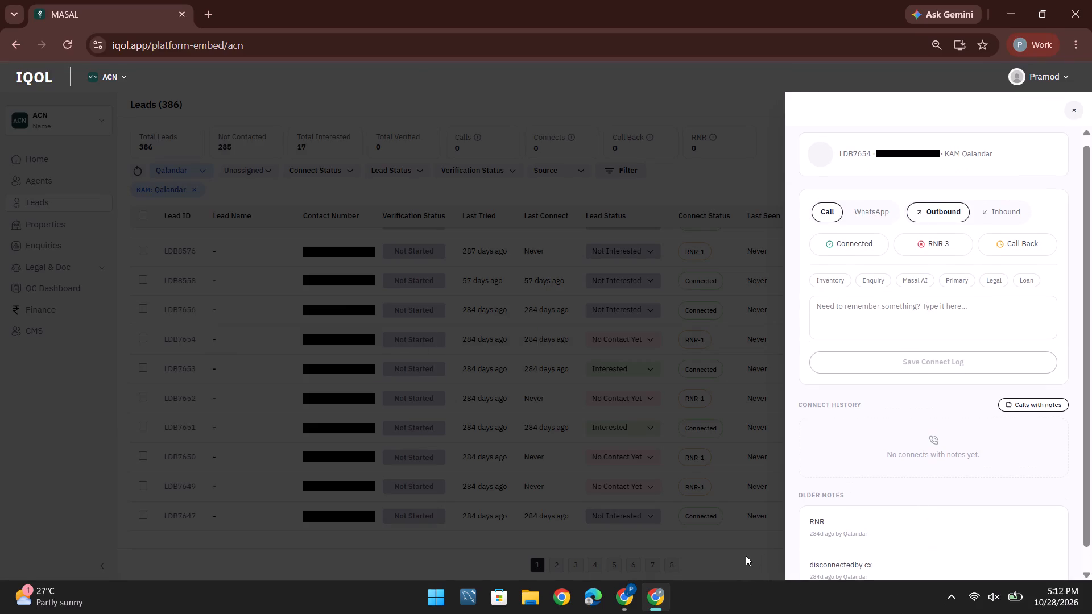
pyautogui.click(746, 555)
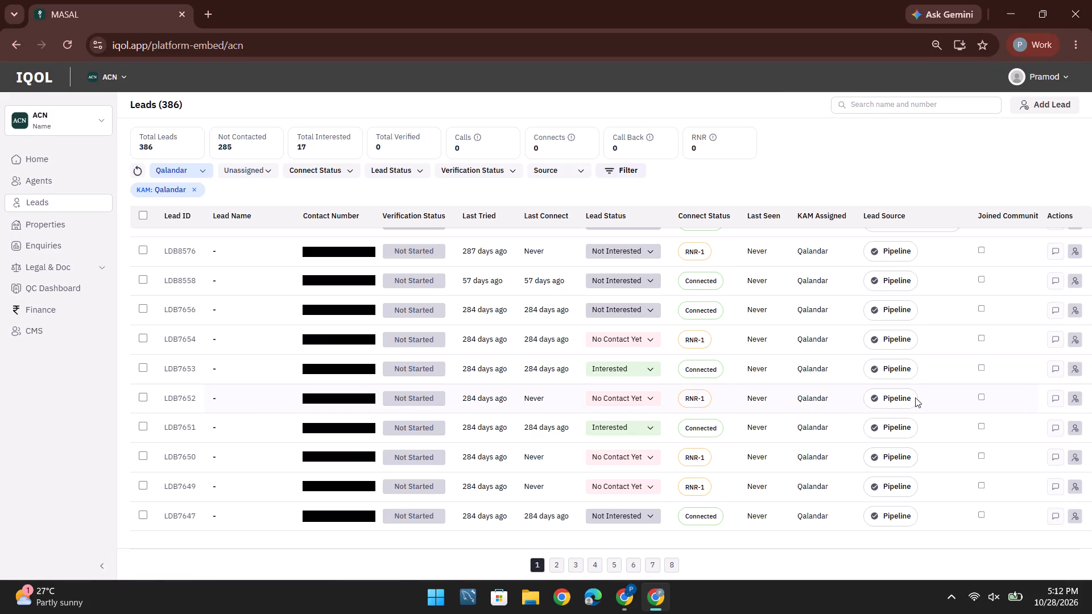
pyautogui.scroll(-1, 971, 364)
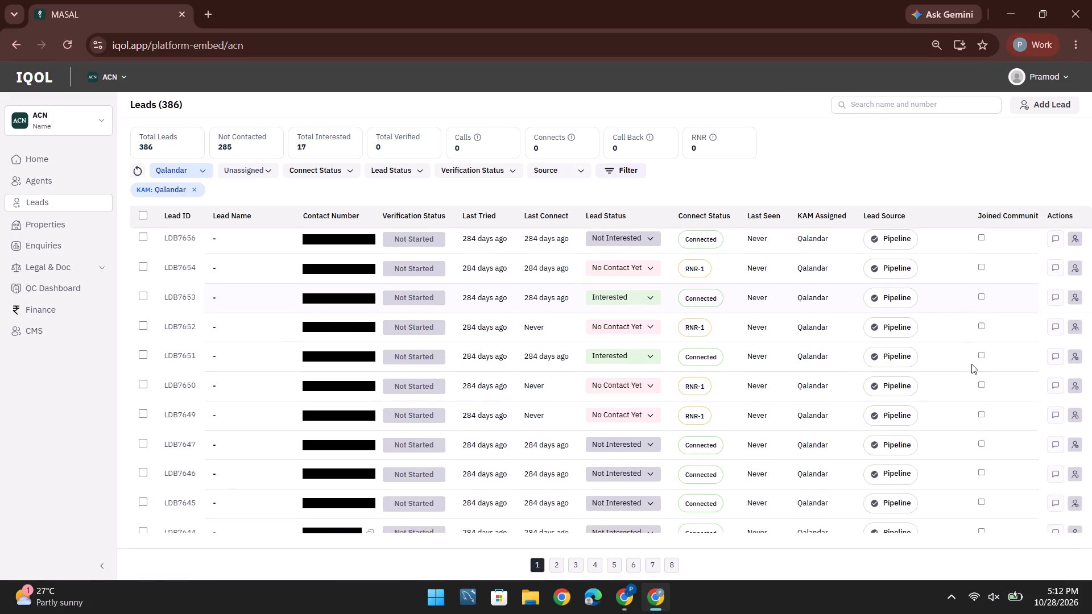
pyautogui.scroll(-1, 971, 364)
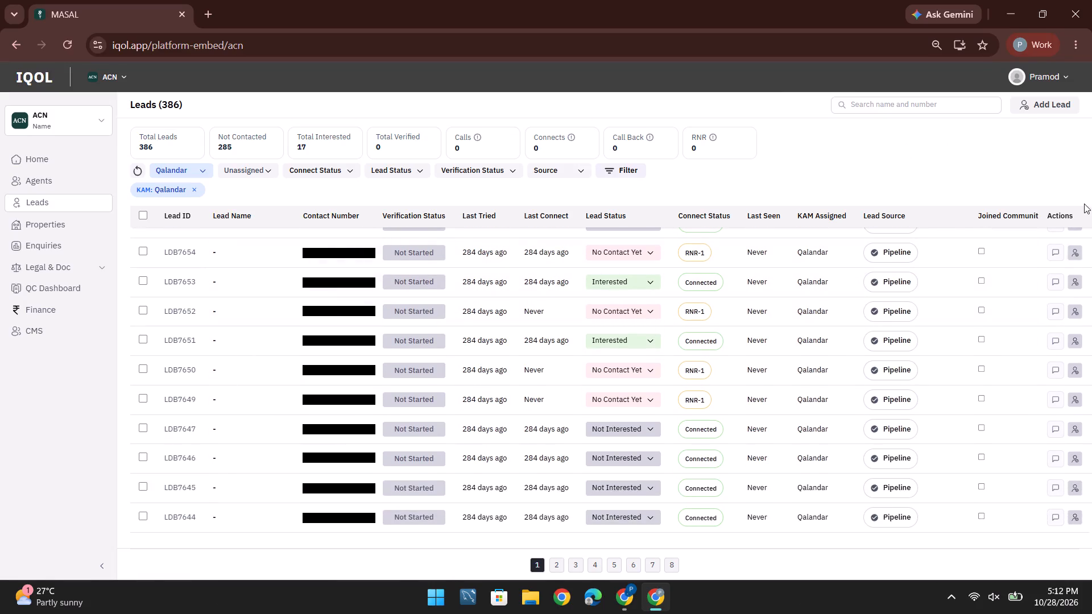
pyautogui.click(1077, 251)
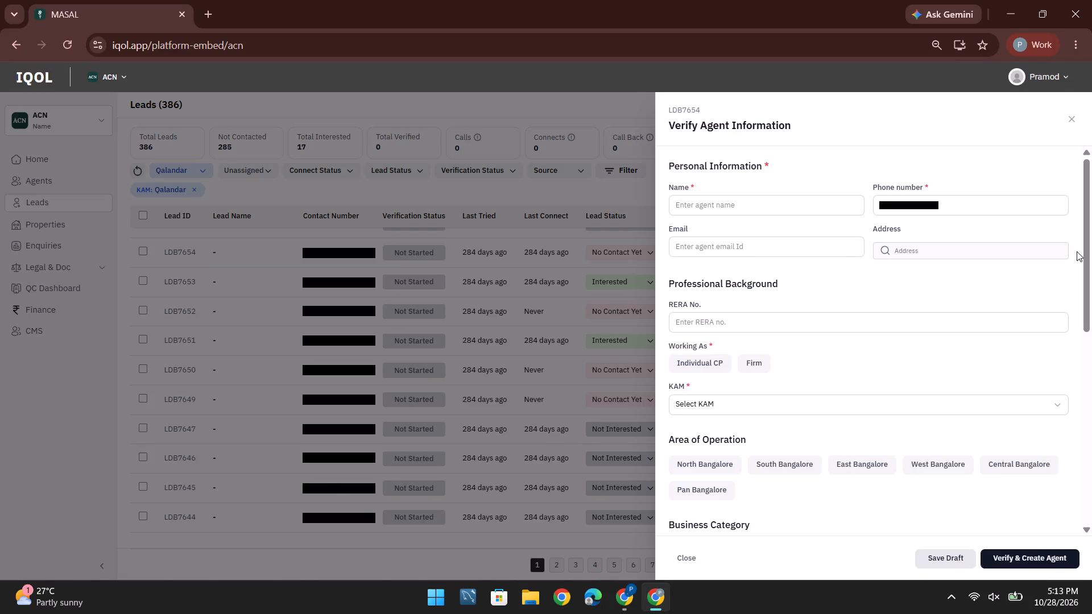
pyautogui.click(1074, 116)
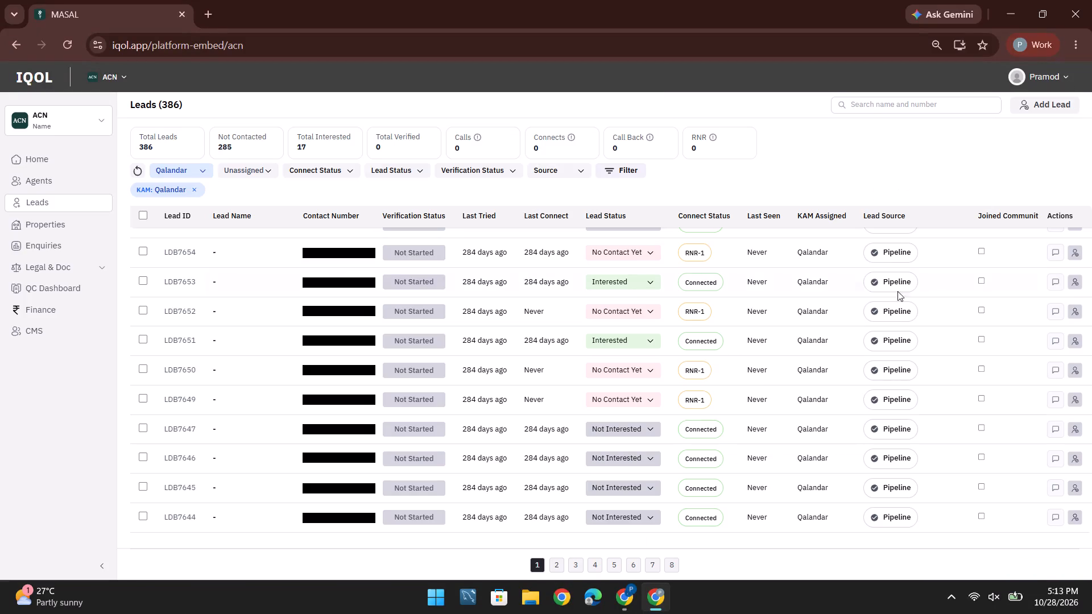
pyautogui.click(1053, 252)
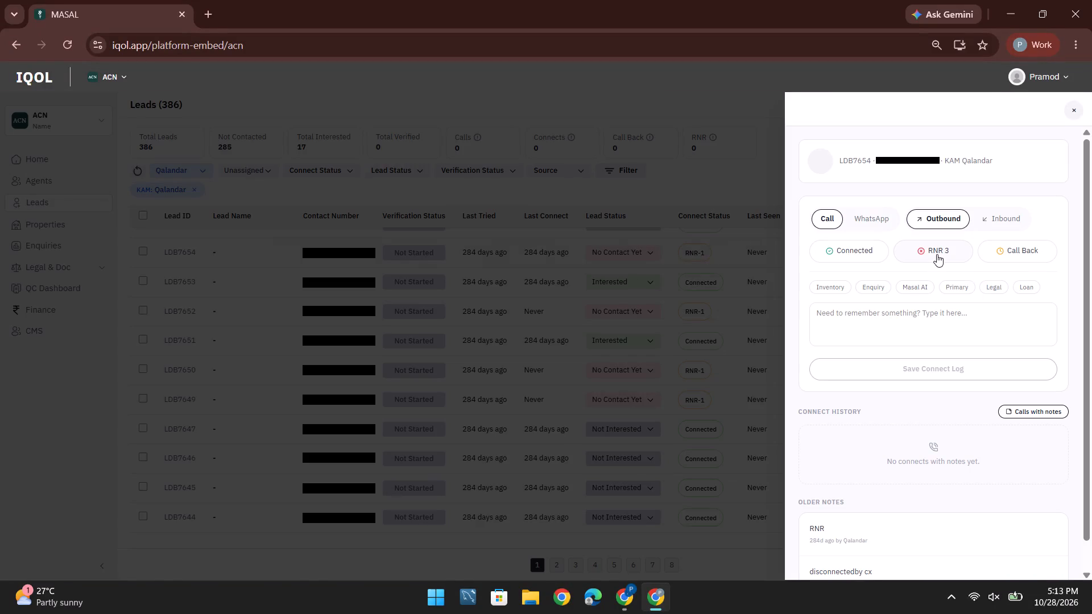
pyautogui.click(937, 254)
pyautogui.click(887, 323)
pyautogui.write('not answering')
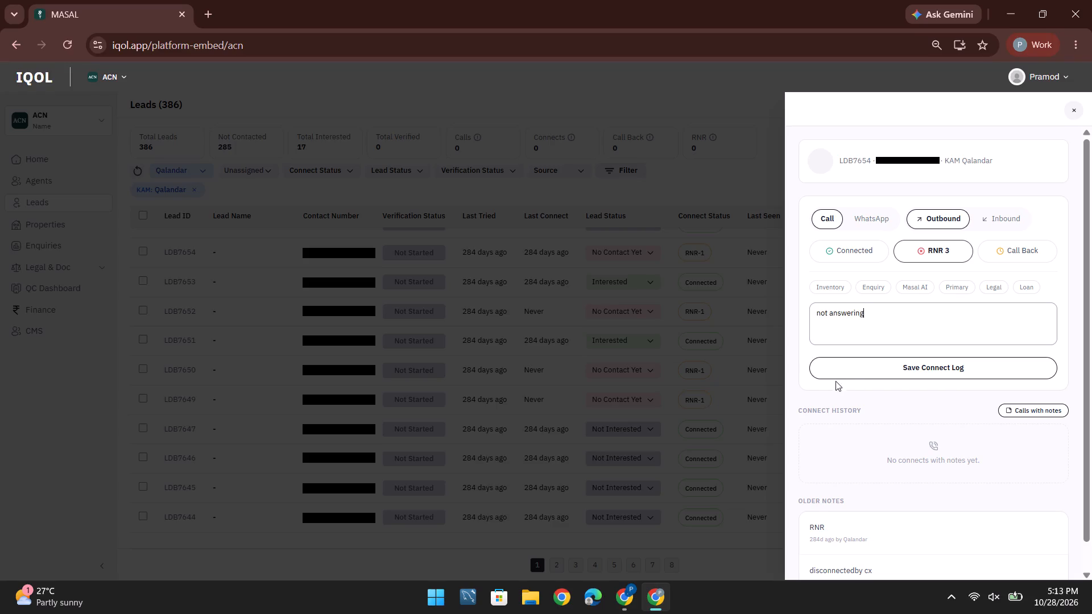
pyautogui.click(849, 374)
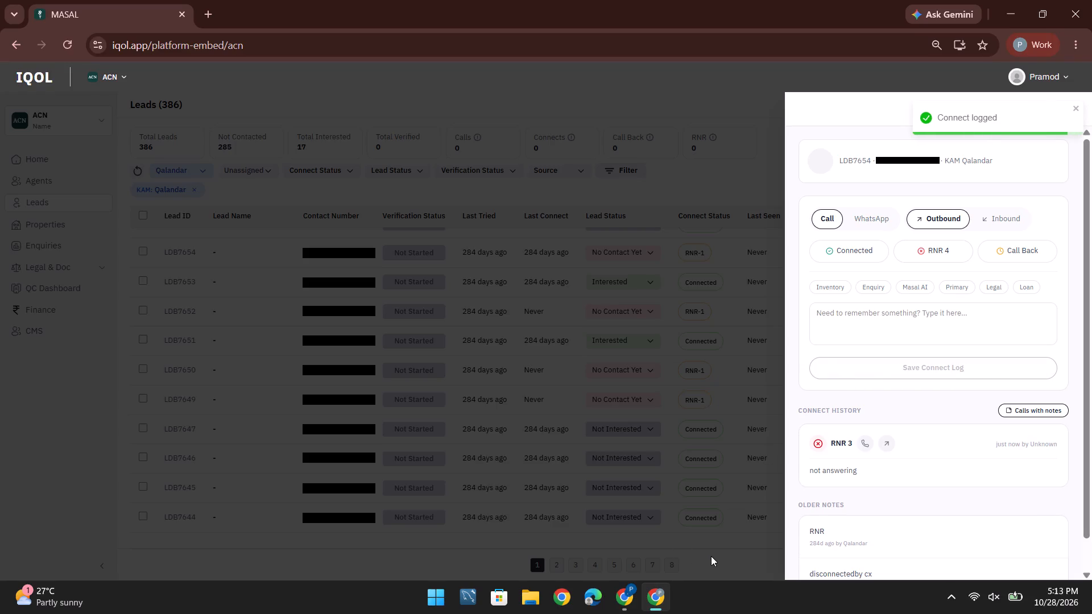
pyautogui.click(711, 556)
pyautogui.scroll(-1, 832, 472)
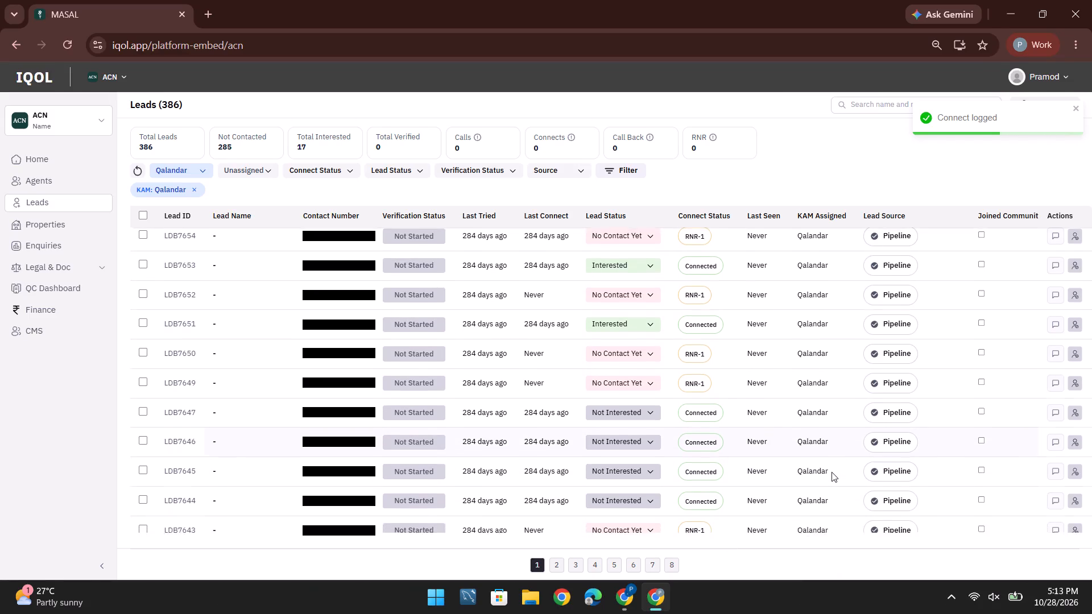
pyautogui.scroll(-3, 832, 472)
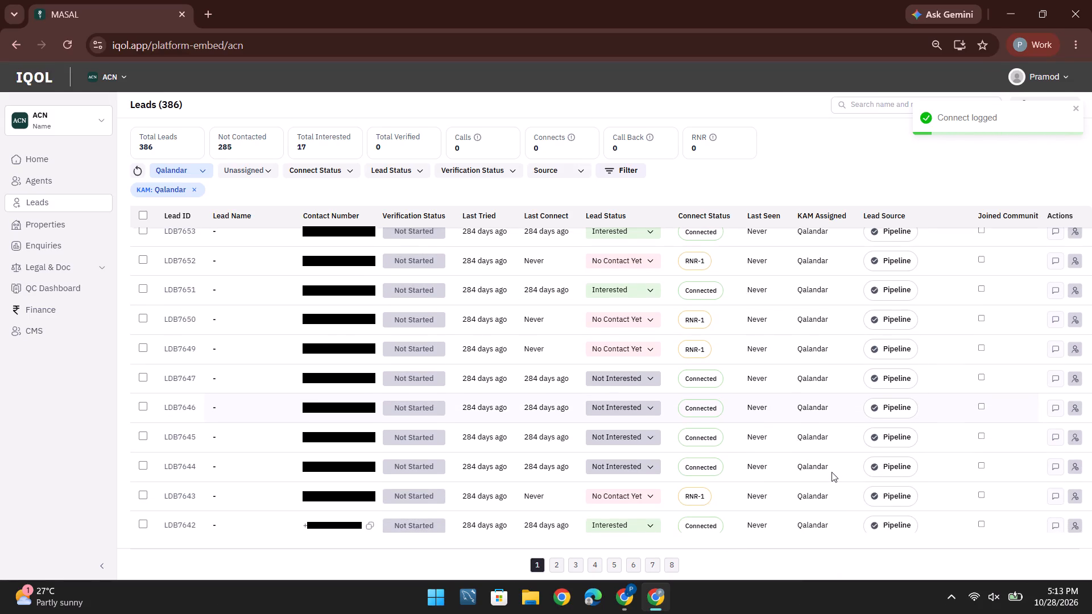
pyautogui.click(1049, 263)
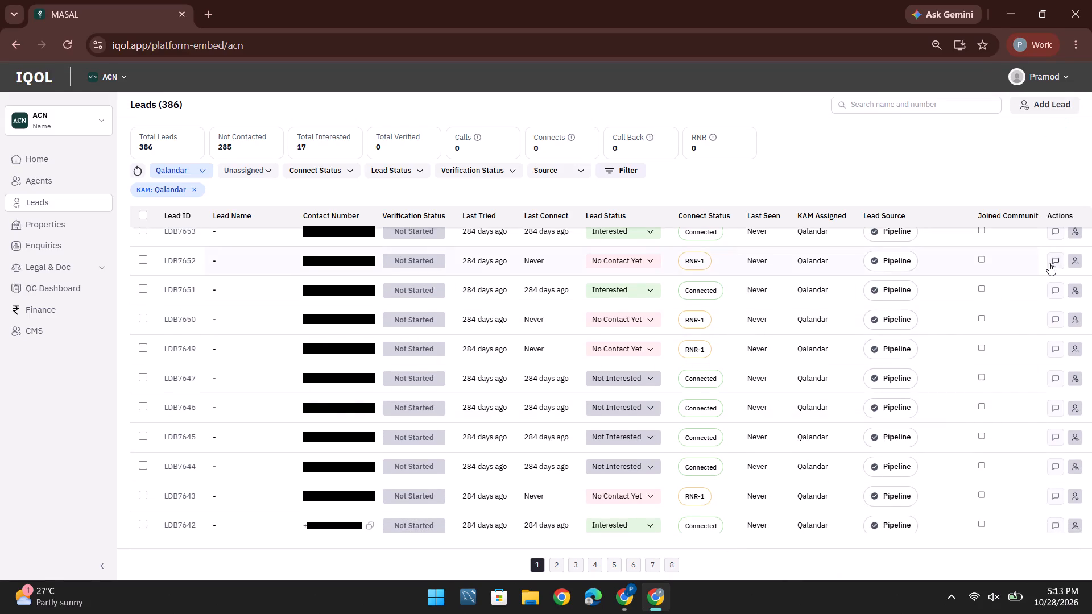
pyautogui.click(755, 579)
pyautogui.scroll(-1, 802, 486)
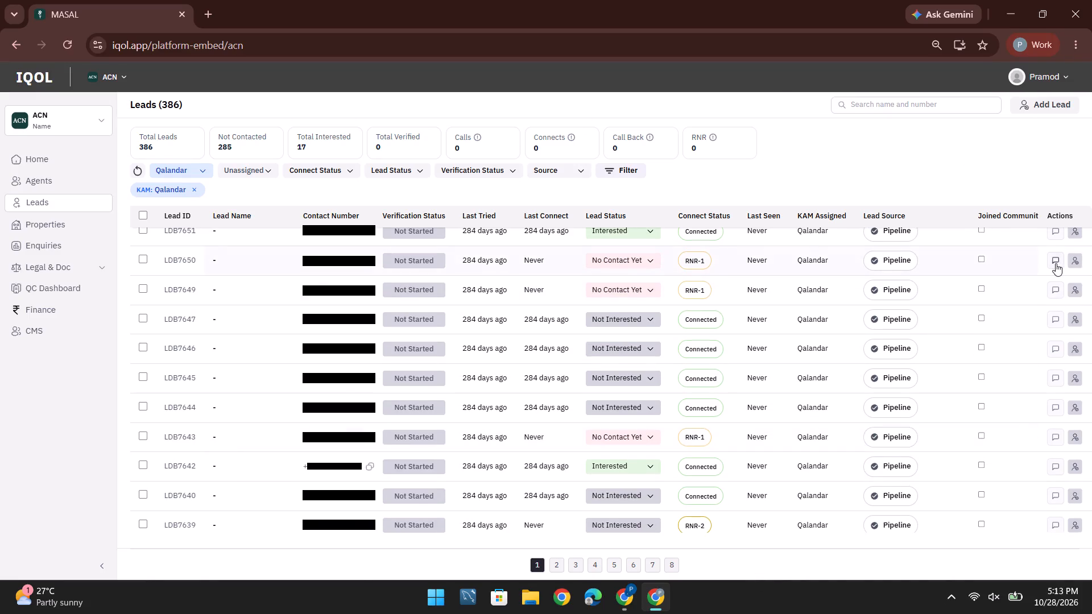
pyautogui.click(1056, 263)
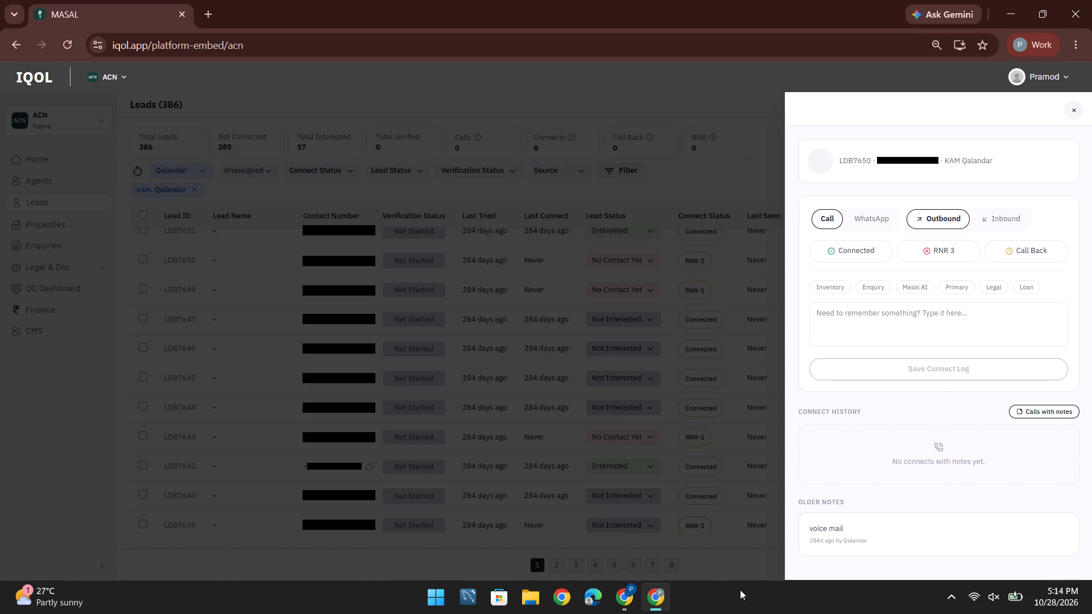
pyautogui.click(1078, 115)
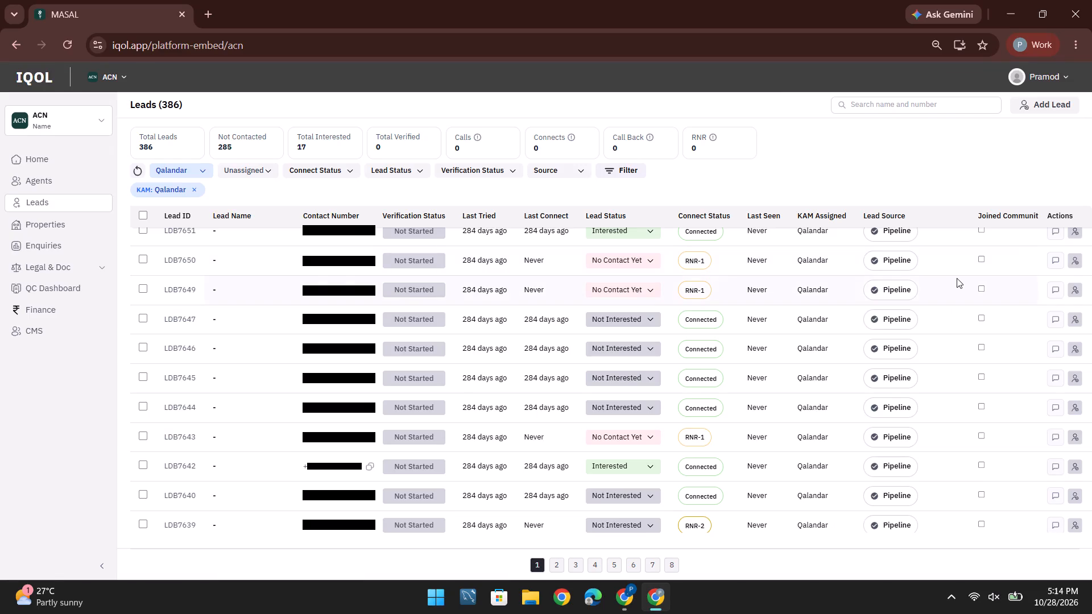
pyautogui.scroll(-1, 1027, 264)
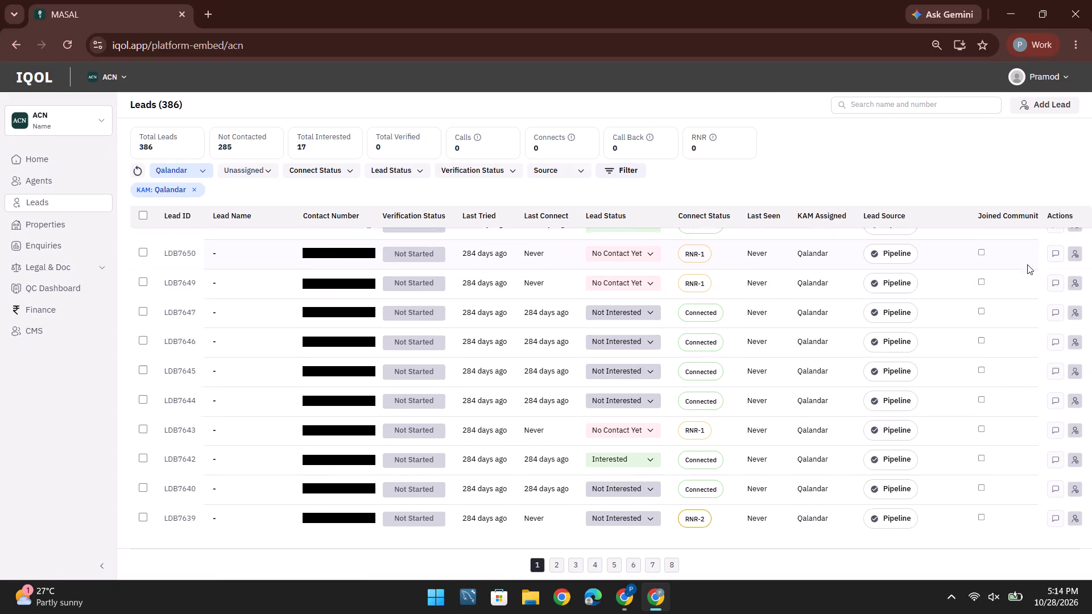
pyautogui.scroll(-1, 1027, 264)
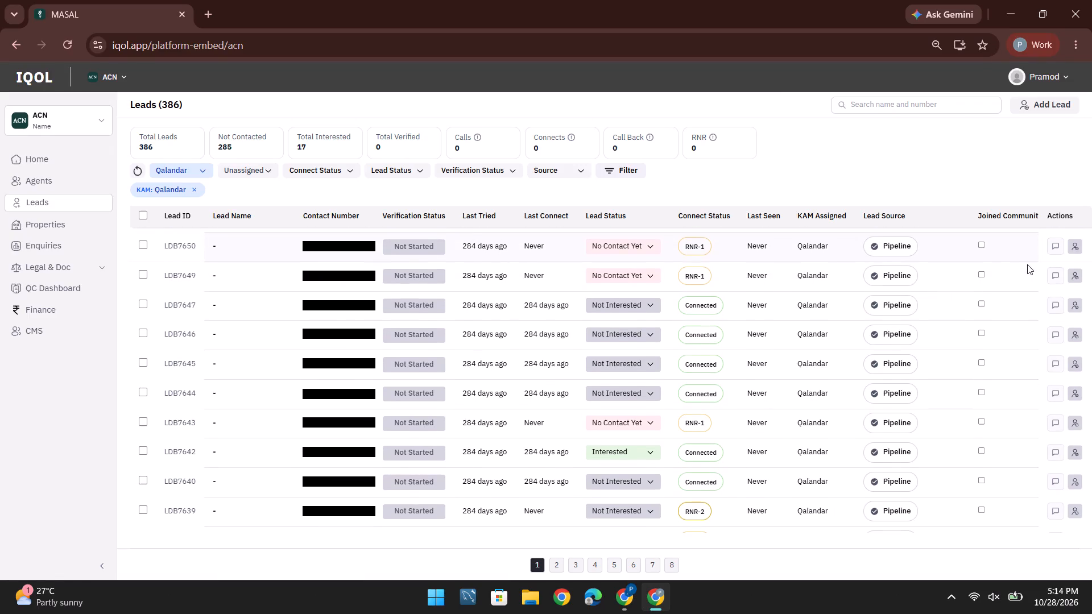
pyautogui.click(1078, 246)
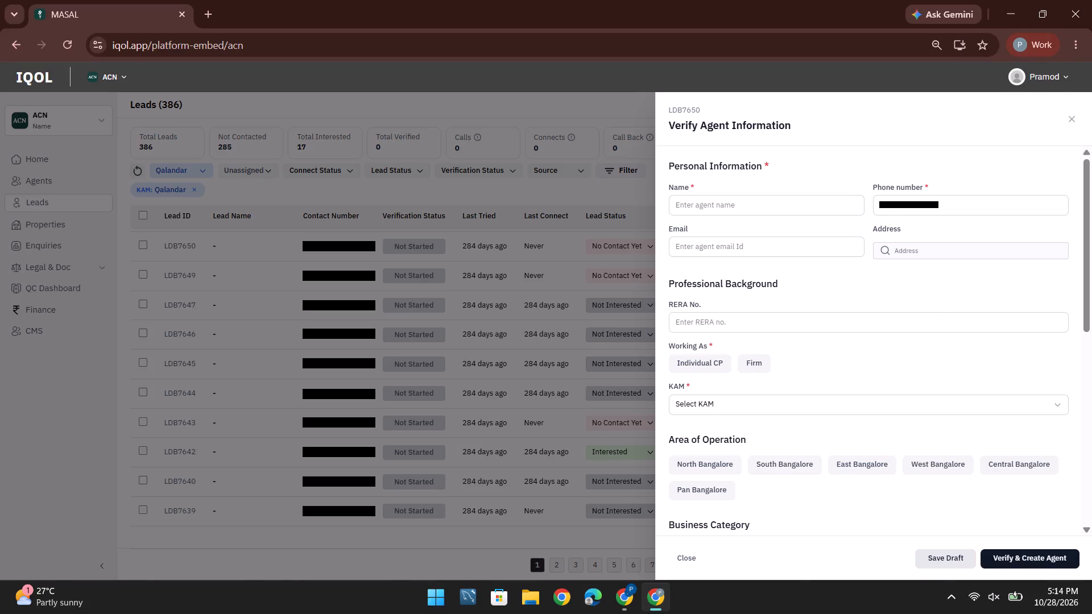
pyautogui.click(1078, 121)
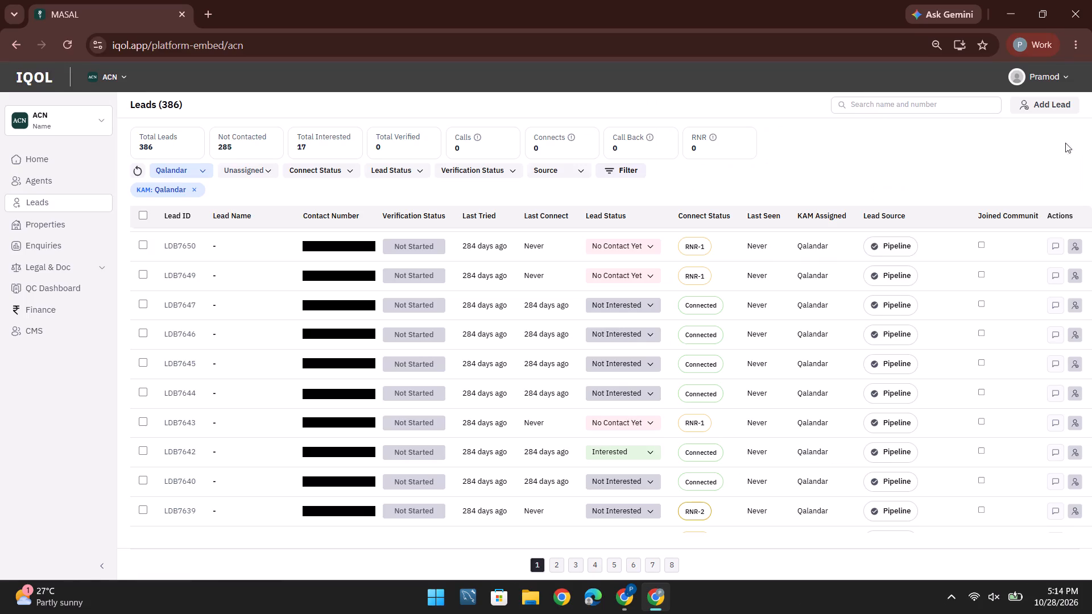
pyautogui.click(1056, 247)
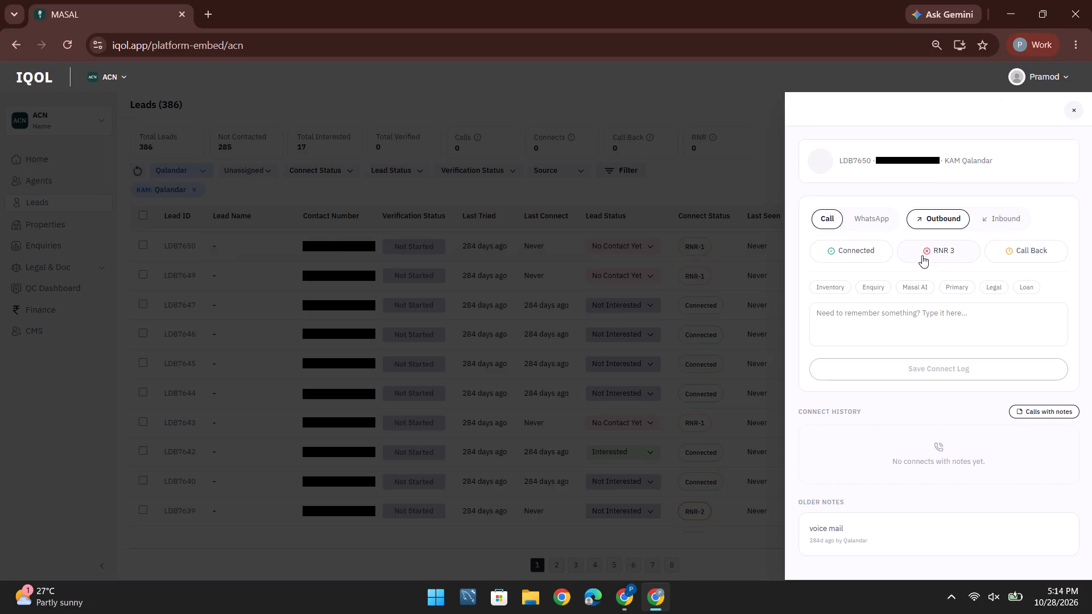
pyautogui.click(928, 250)
pyautogui.click(861, 334)
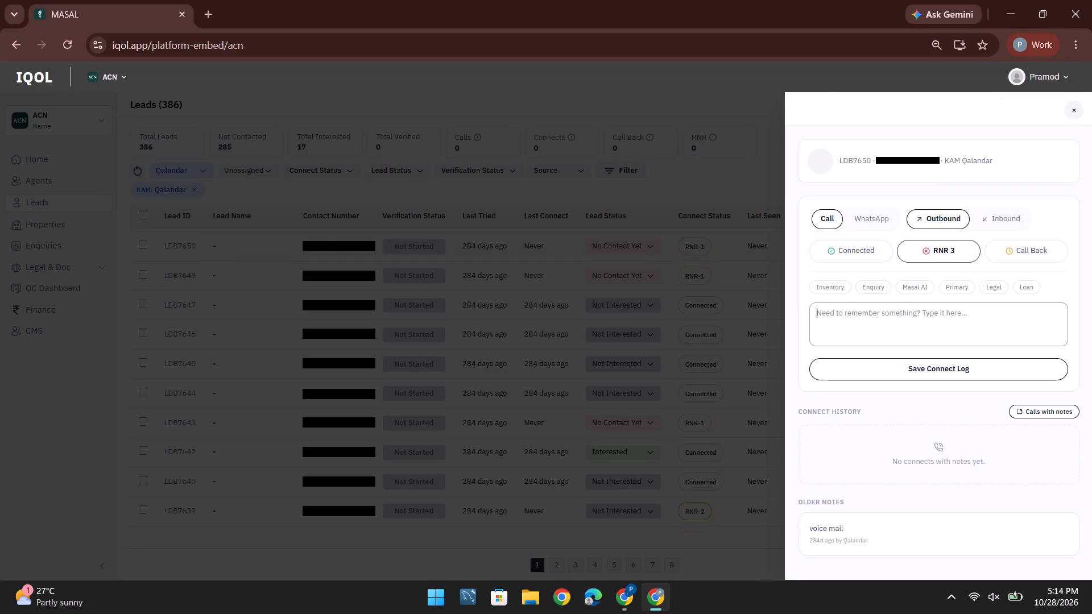
pyautogui.write('not answe')
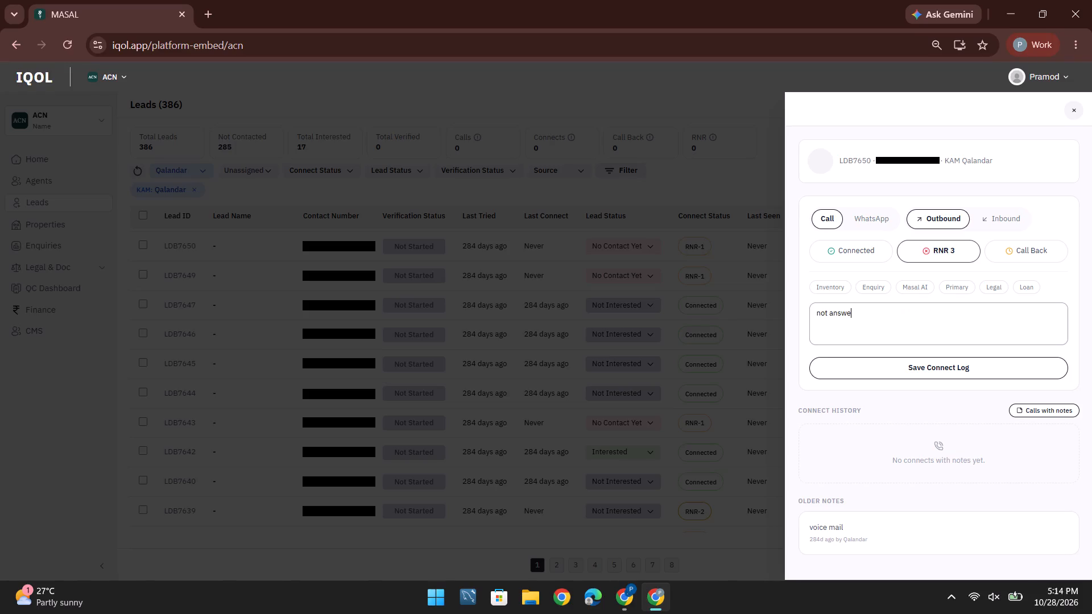
pyautogui.write('ring')
pyautogui.click(852, 371)
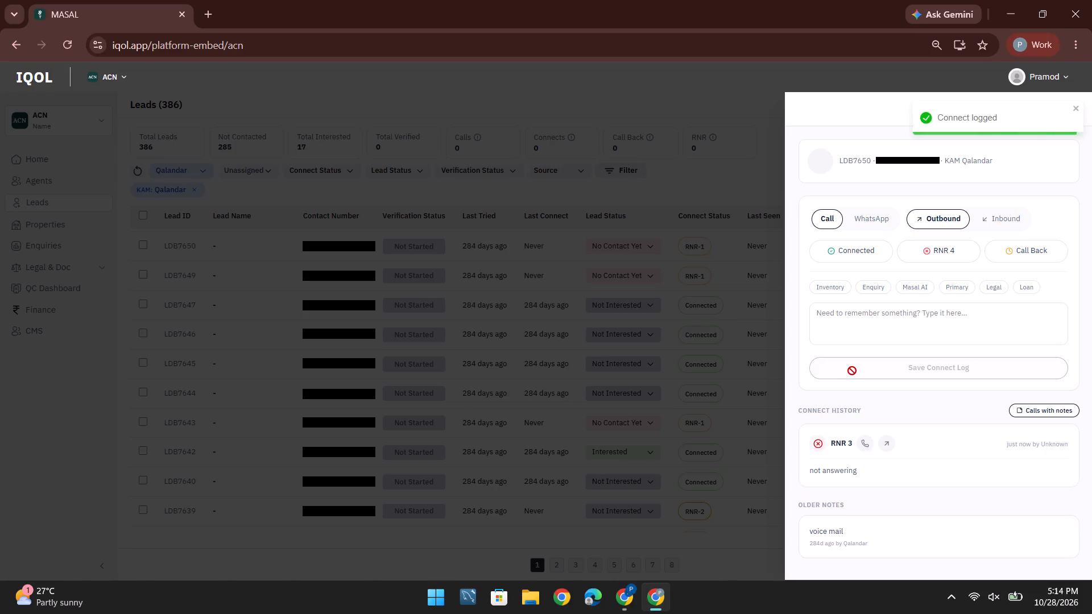
pyautogui.click(758, 539)
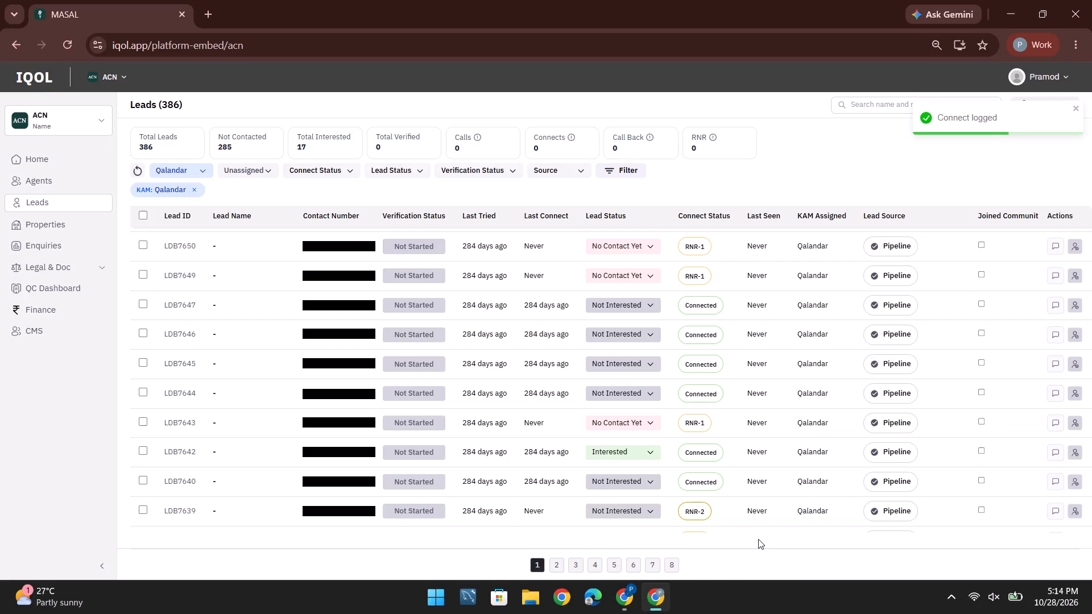
pyautogui.scroll(-1, 832, 478)
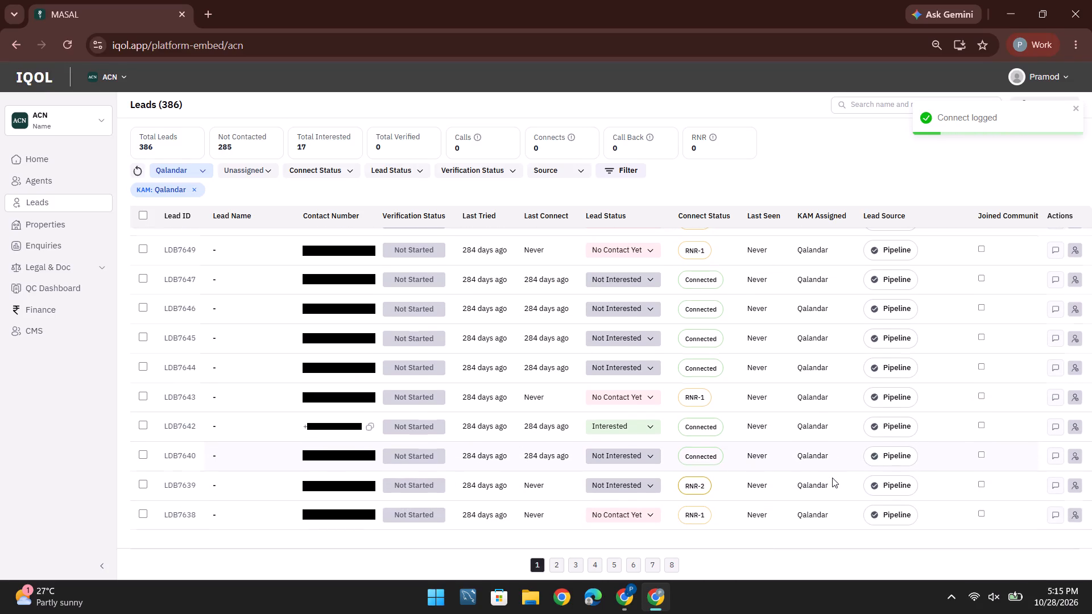
pyautogui.click(1055, 255)
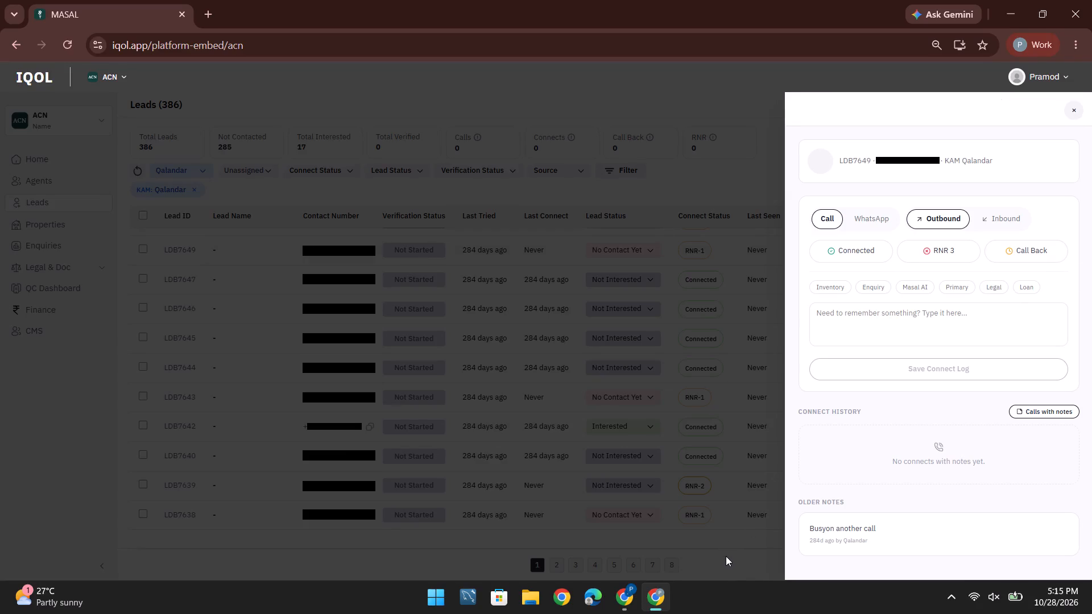
pyautogui.click(726, 556)
pyautogui.hscroll(1, 783, 500)
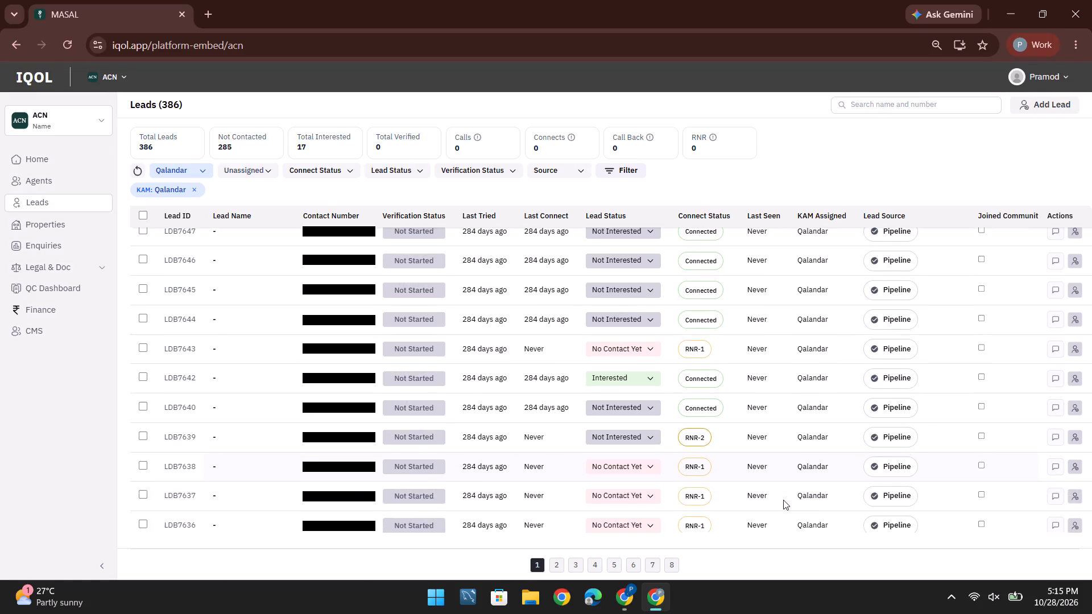
pyautogui.scroll(-3, 783, 500)
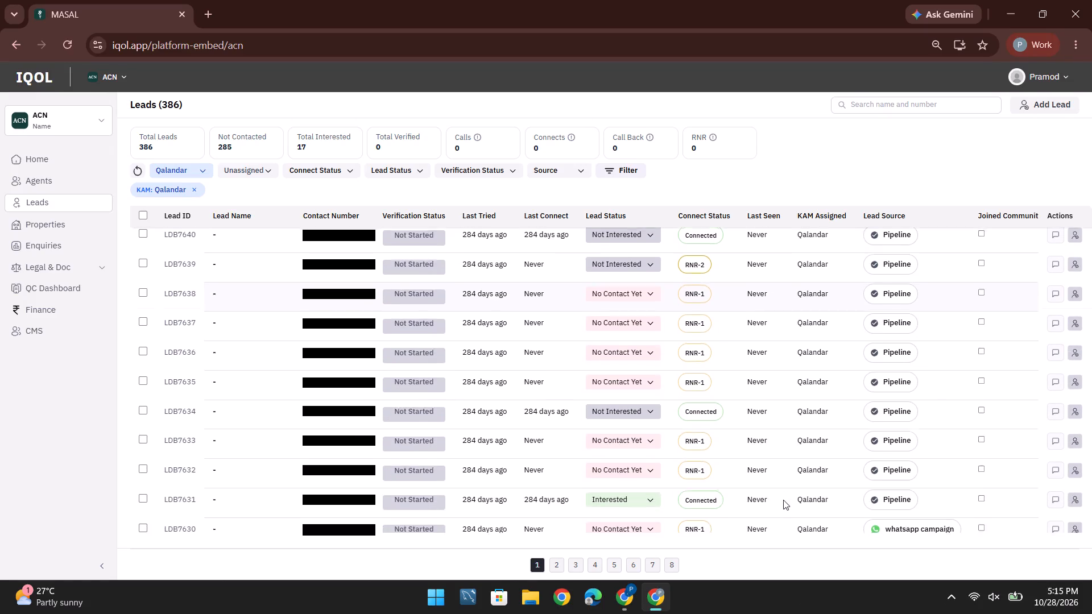
pyautogui.scroll(-1, 783, 500)
pyautogui.hscroll(1, 783, 500)
pyautogui.scroll(-1, 783, 500)
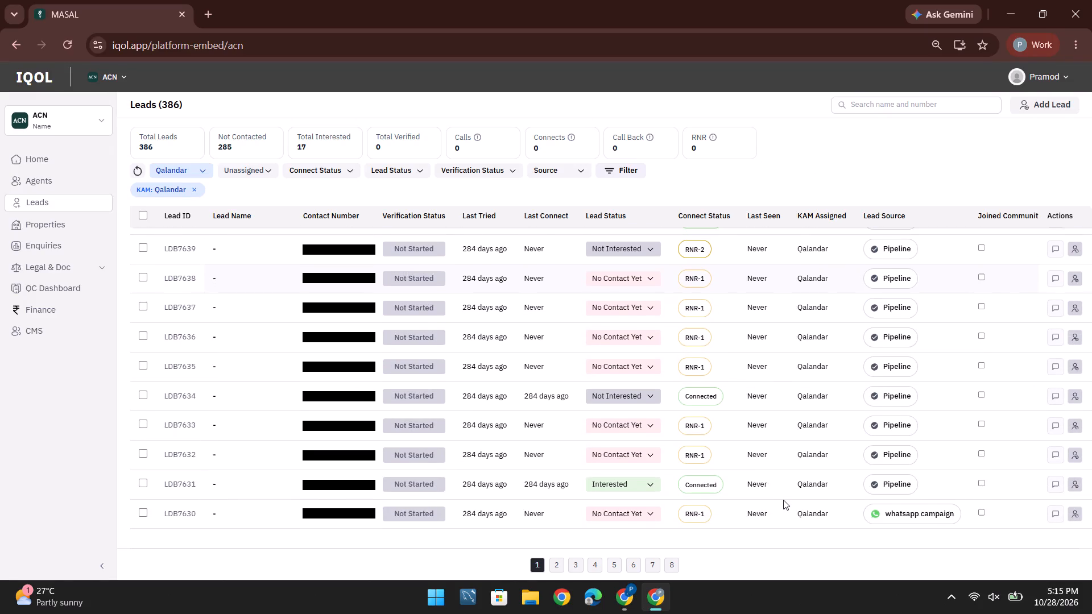
pyautogui.scroll(-1, 783, 500)
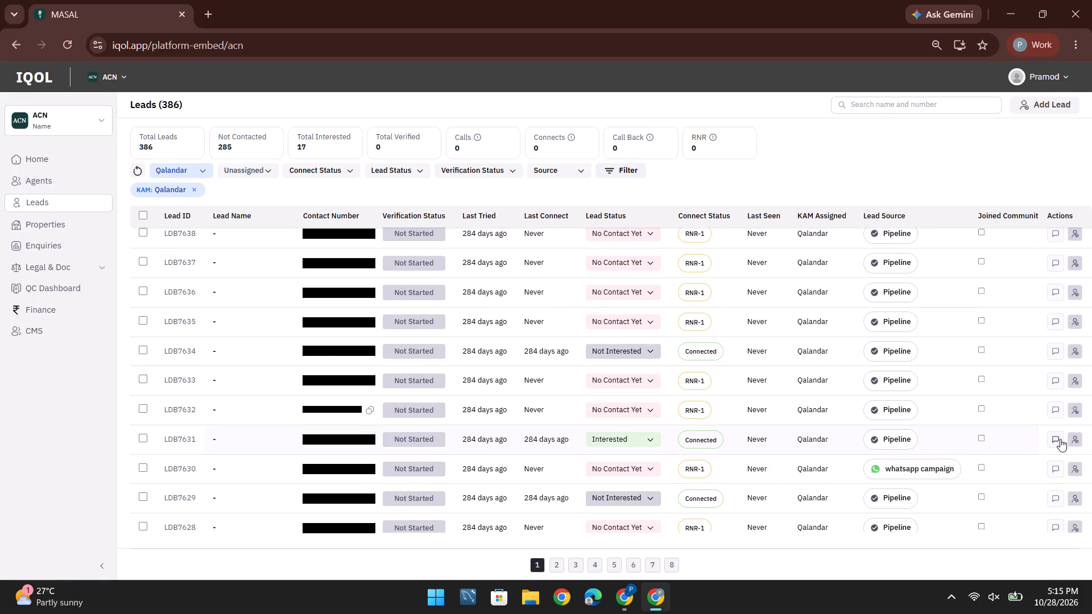
pyautogui.click(1060, 439)
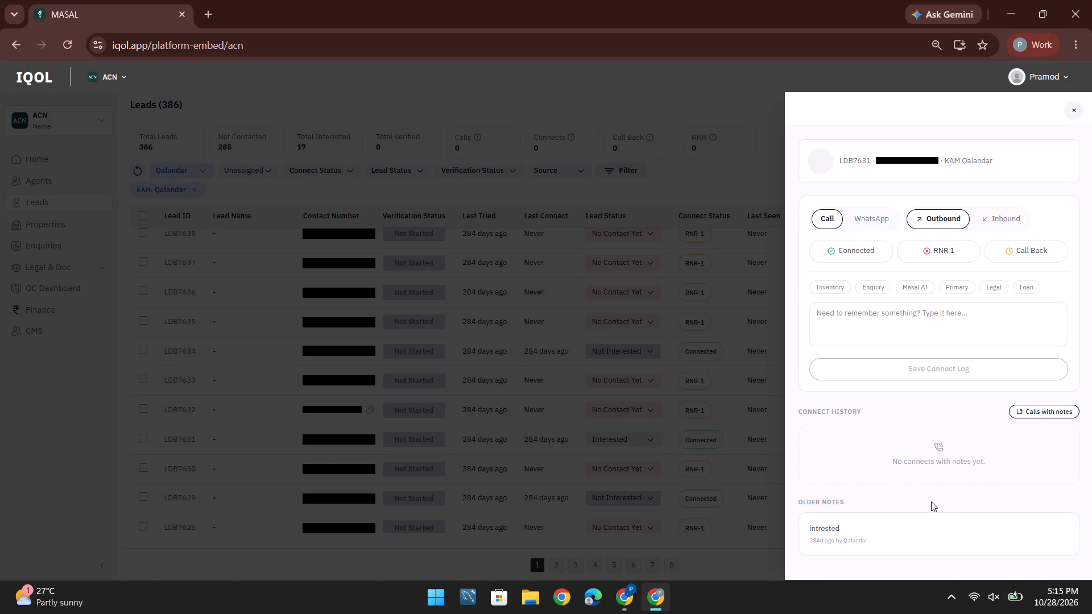
pyautogui.click(762, 563)
pyautogui.hscroll(3, 883, 469)
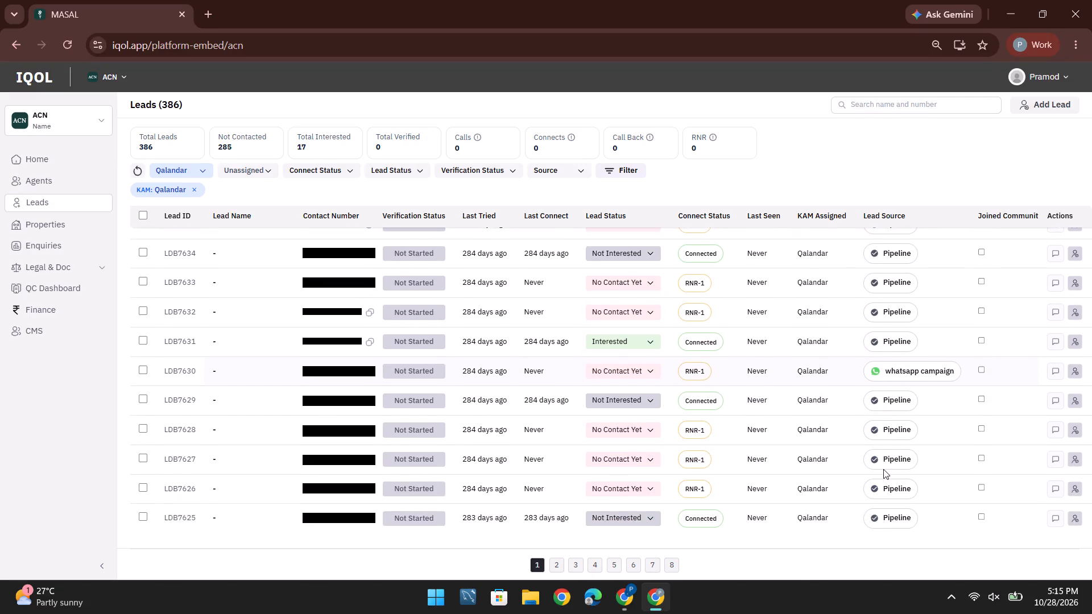
pyautogui.hscroll(3, 883, 469)
pyautogui.scroll(-1, 883, 469)
pyautogui.scroll(1, 883, 469)
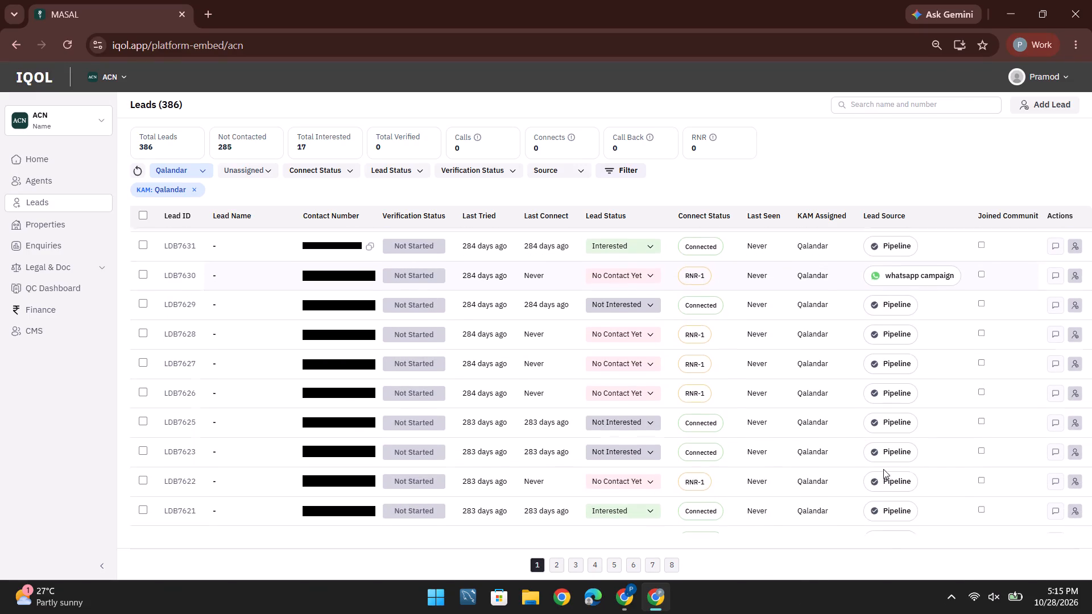
pyautogui.scroll(1, 883, 469)
pyautogui.click(1054, 251)
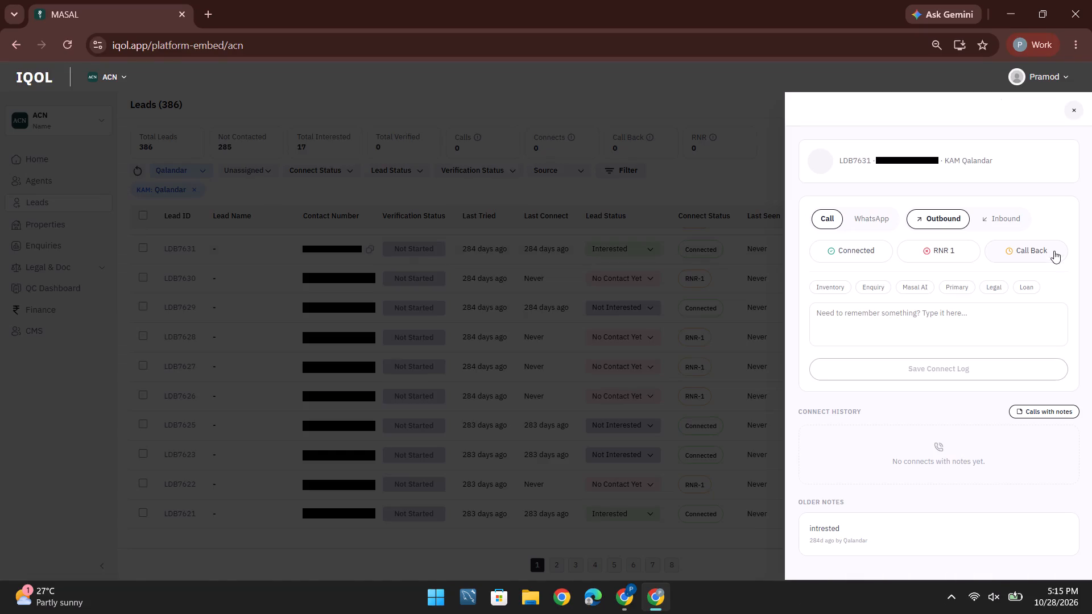
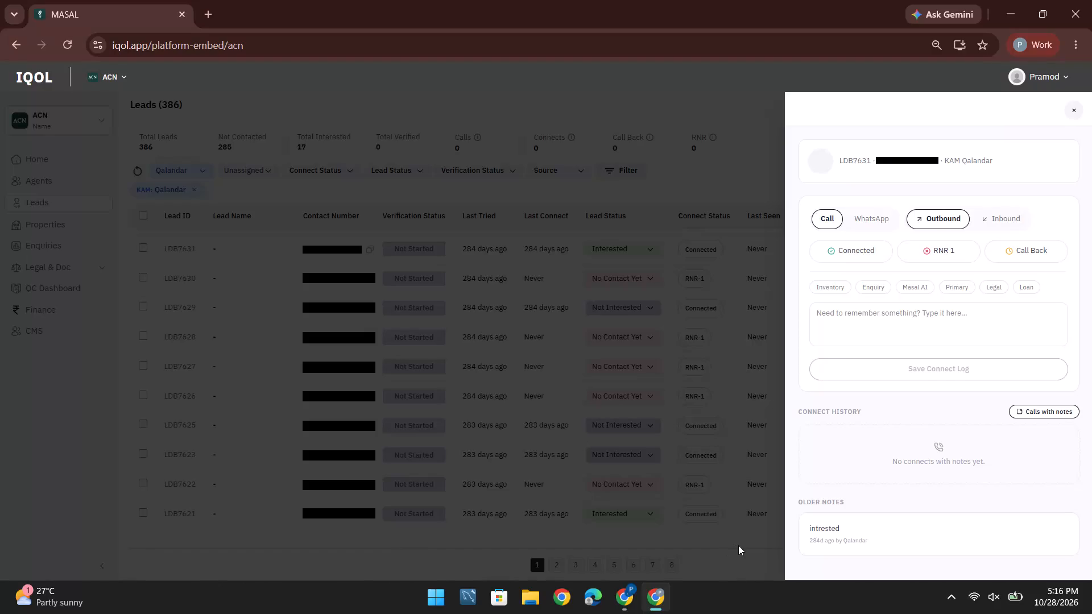
pyautogui.click(738, 545)
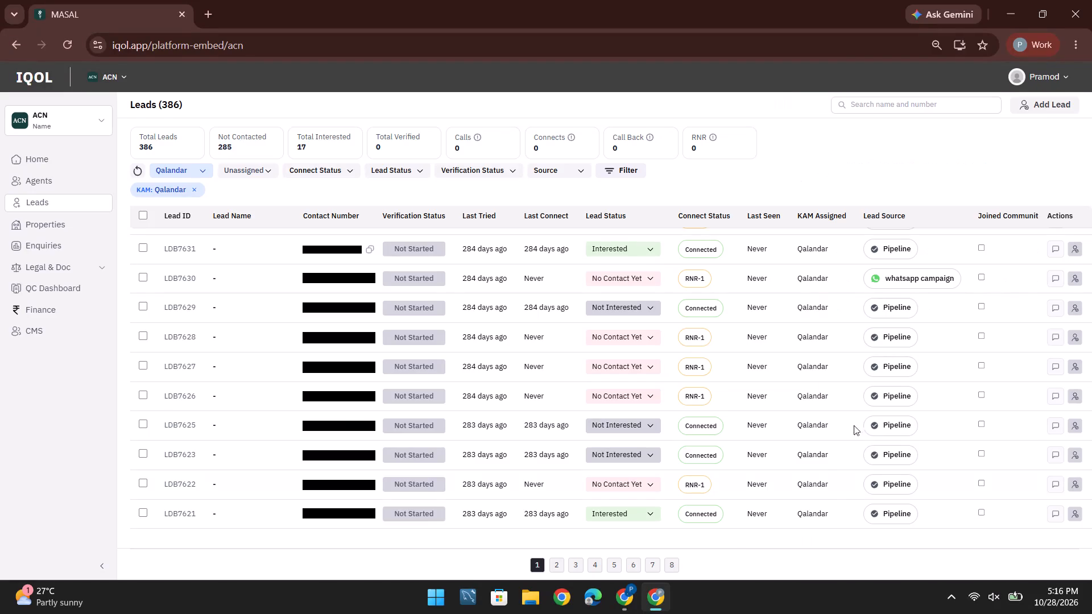
pyautogui.click(1078, 254)
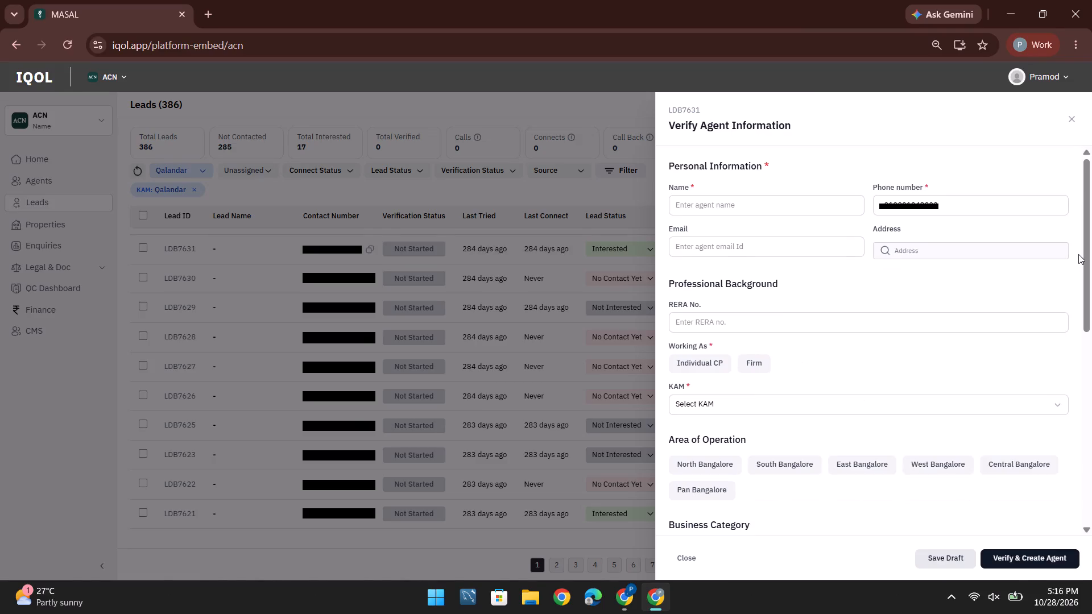
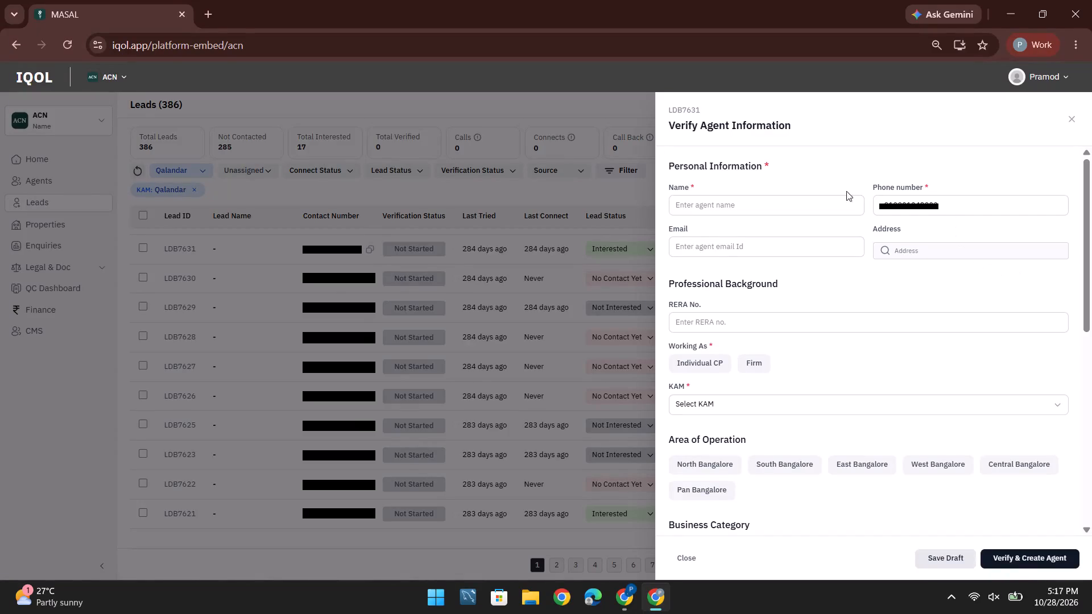
pyautogui.click(834, 205)
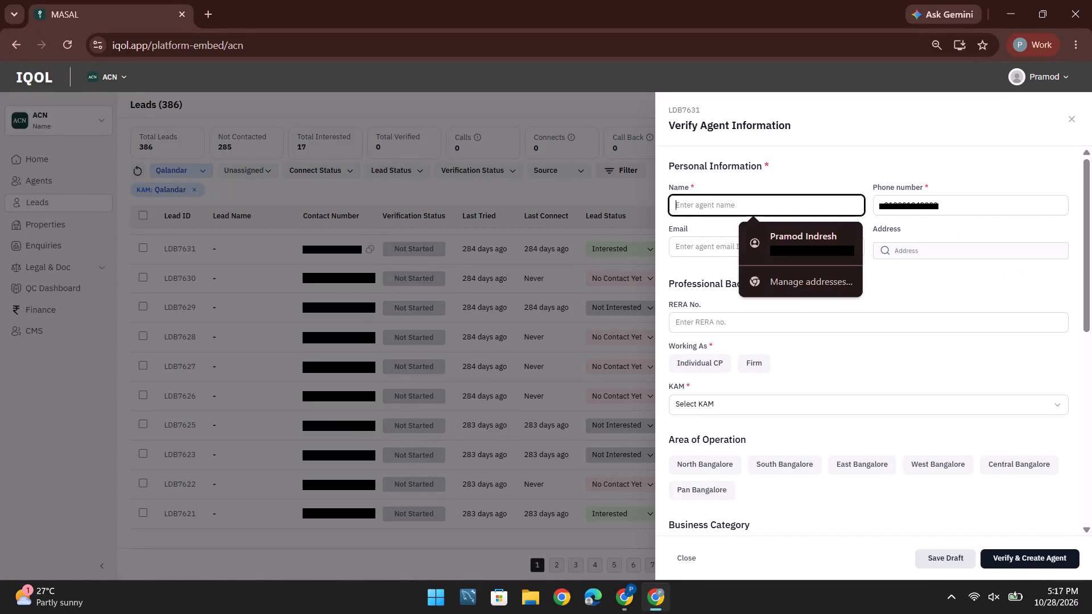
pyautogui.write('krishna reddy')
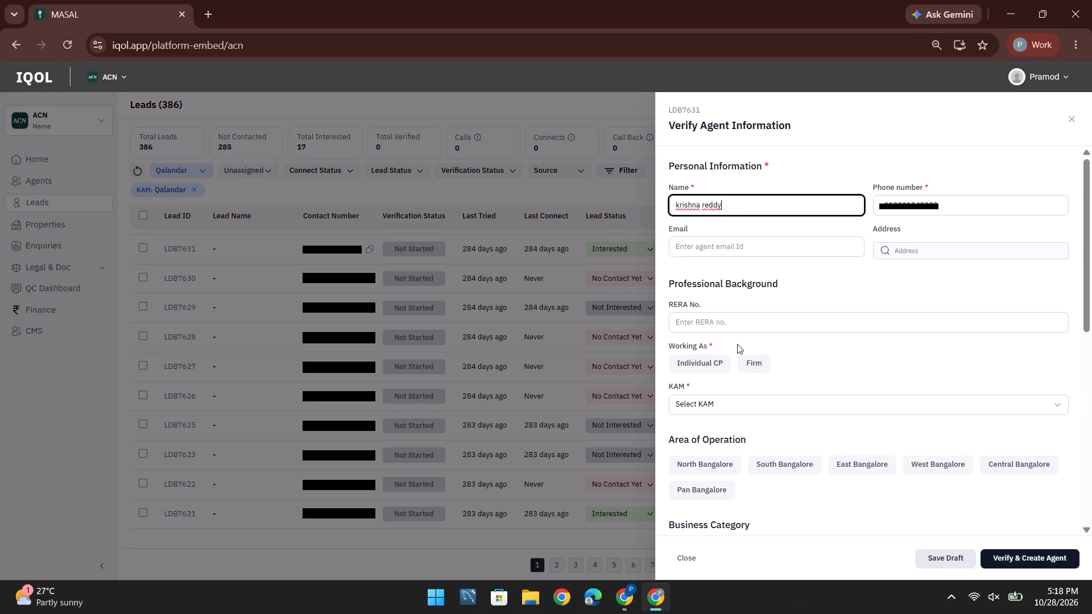
pyautogui.click(712, 361)
# Set the agent's area of operation to Pan Bangalore and the business category to Resale.
pyautogui.scroll(-1, 868, 400)
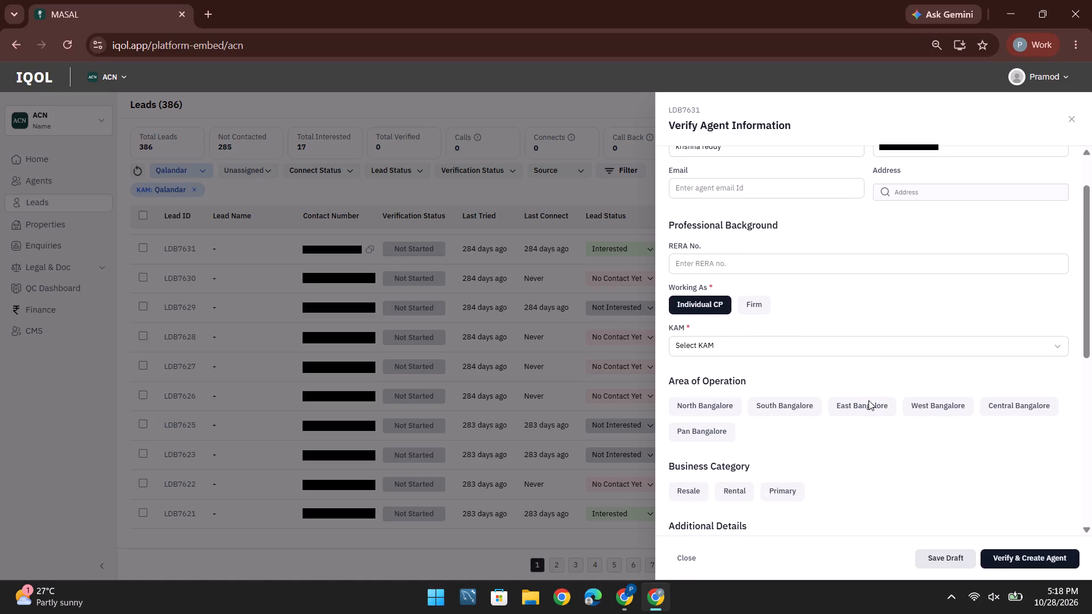
pyautogui.hscroll(1, 868, 400)
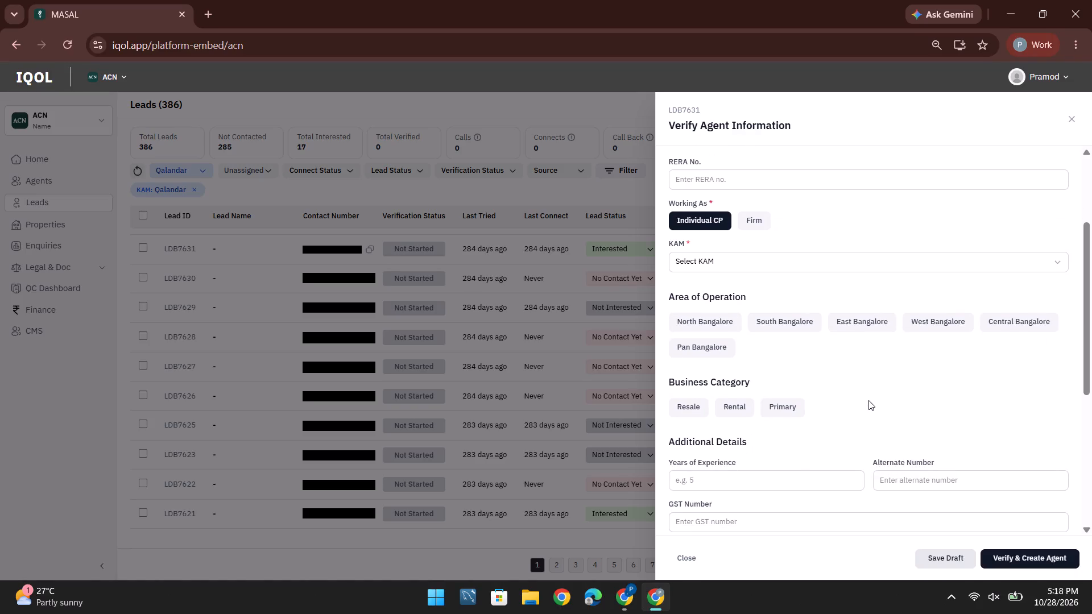
pyautogui.hscroll(1, 868, 400)
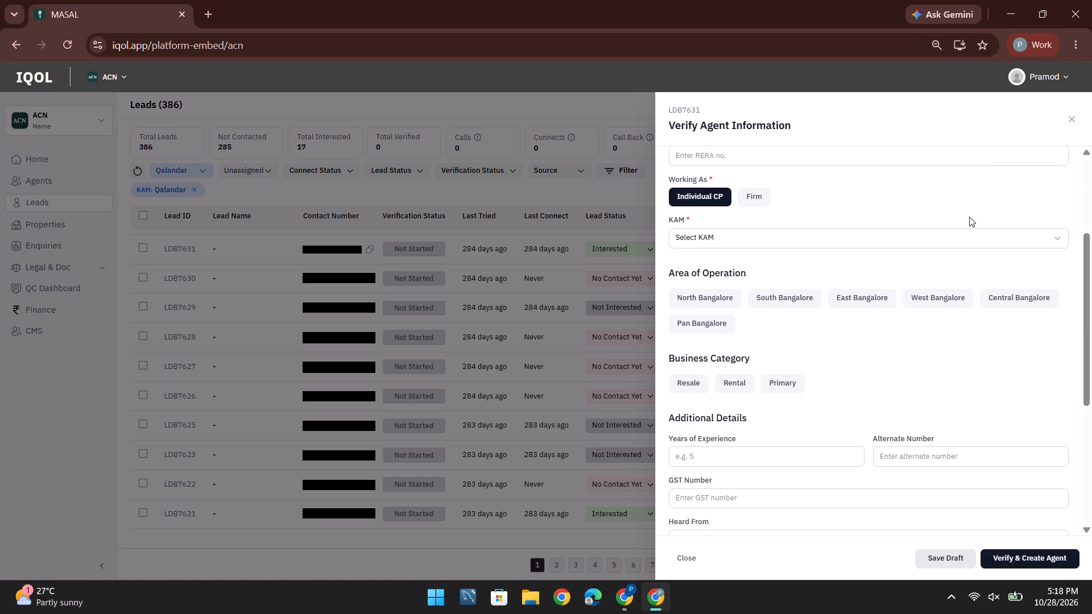
pyautogui.click(726, 324)
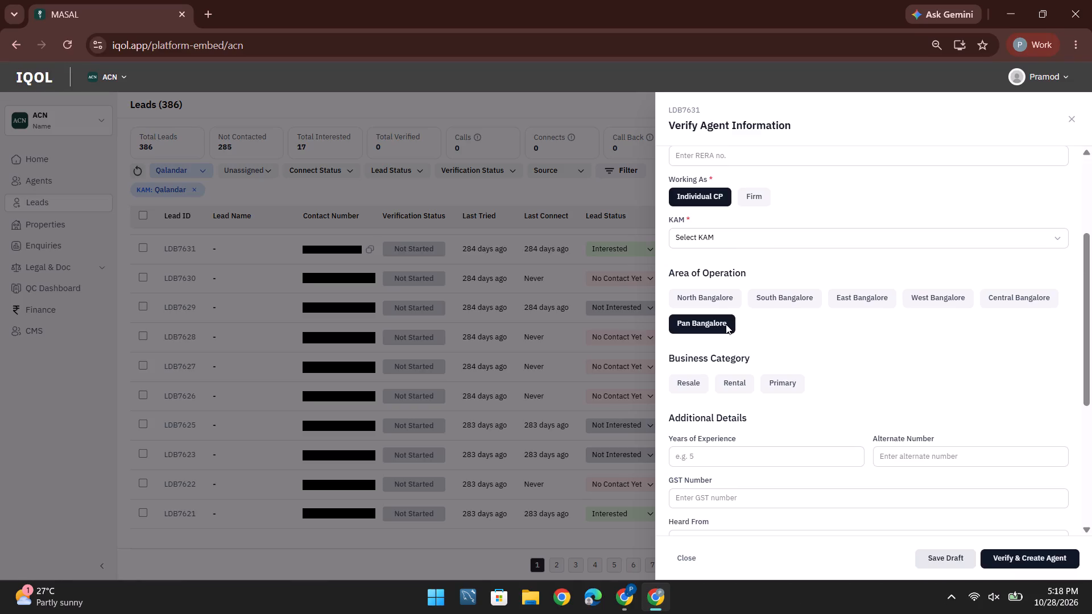
pyautogui.click(681, 389)
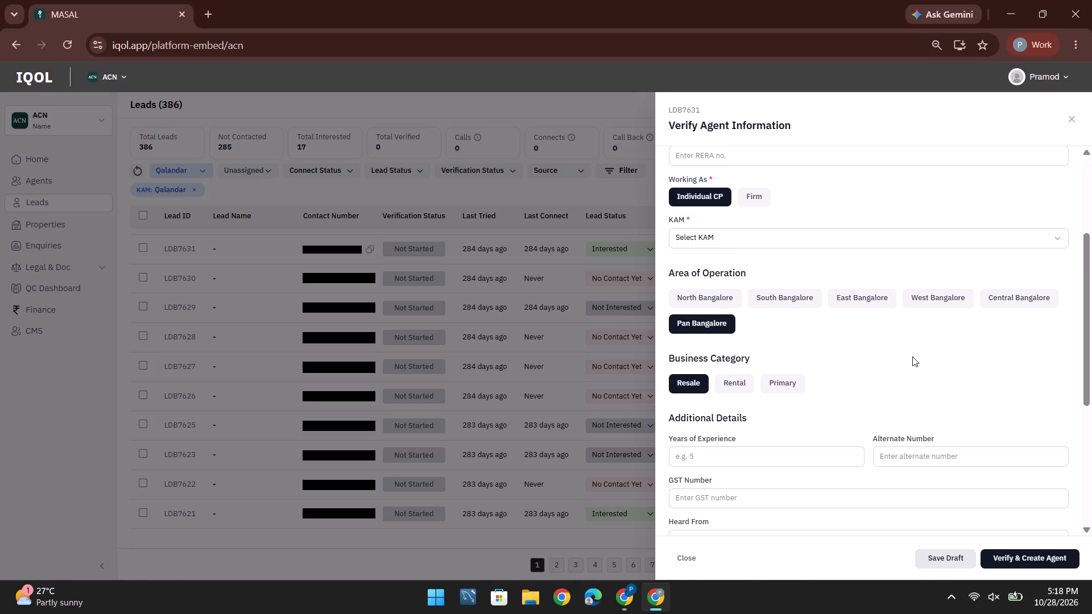
# Assign Pramod as the agent's KAM.
pyautogui.click(1010, 240)
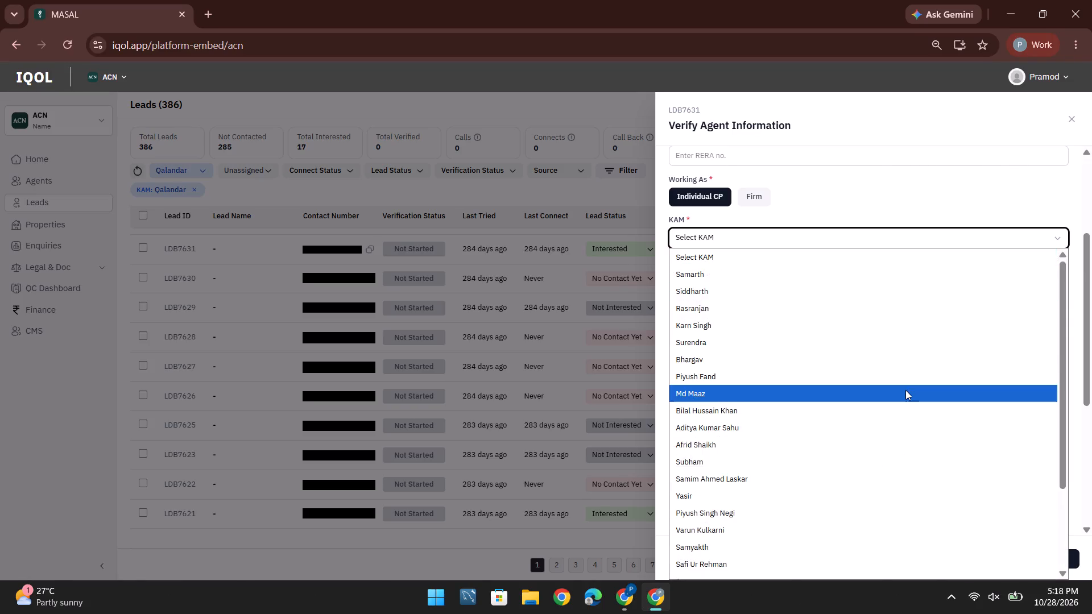
pyautogui.hscroll(1, 905, 390)
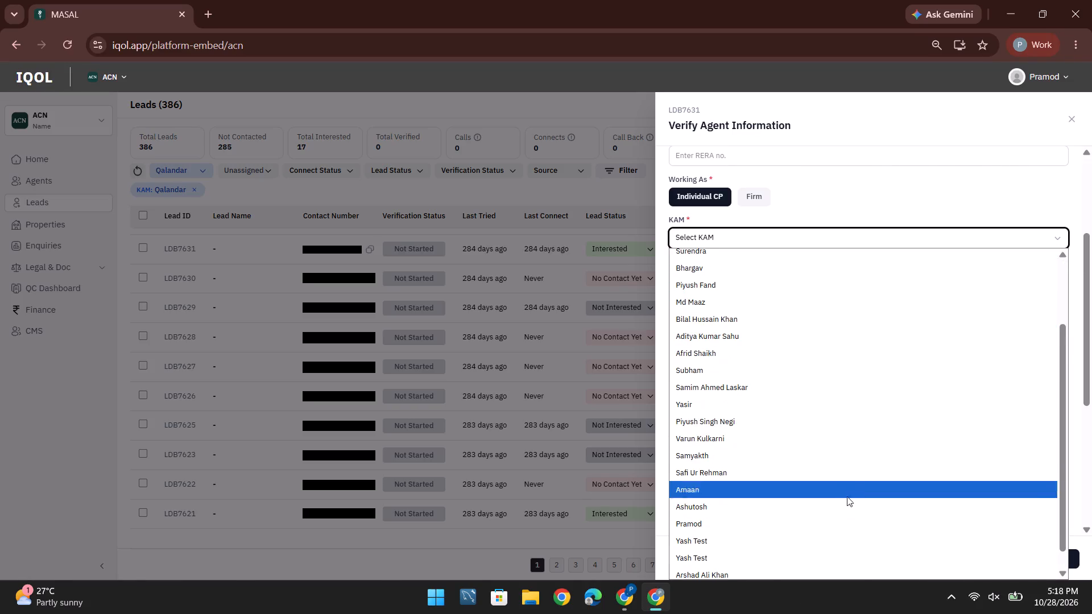
pyautogui.click(830, 521)
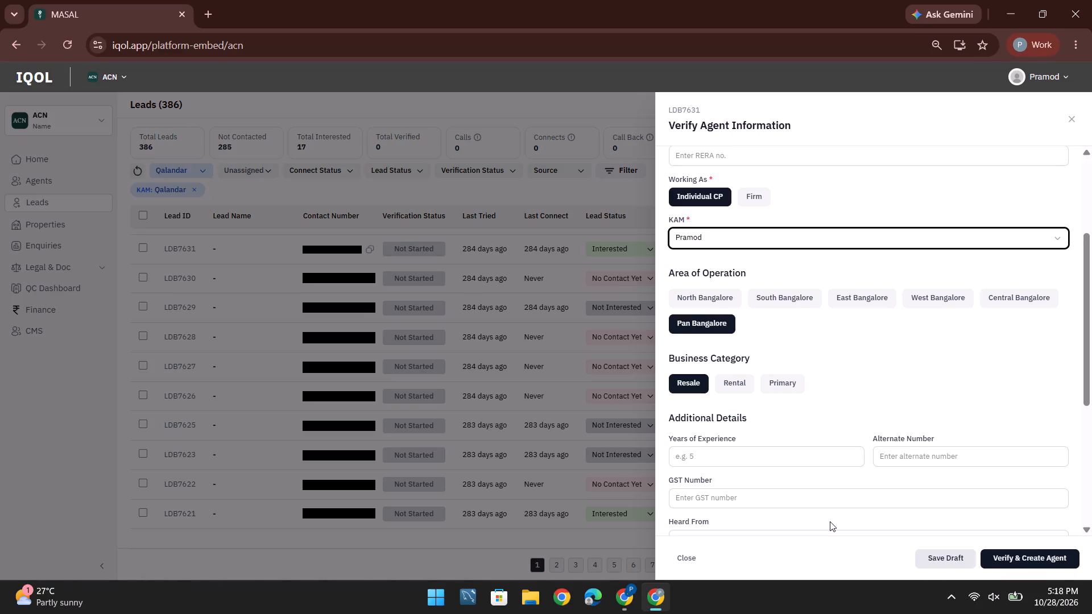
pyautogui.scroll(-3, 911, 404)
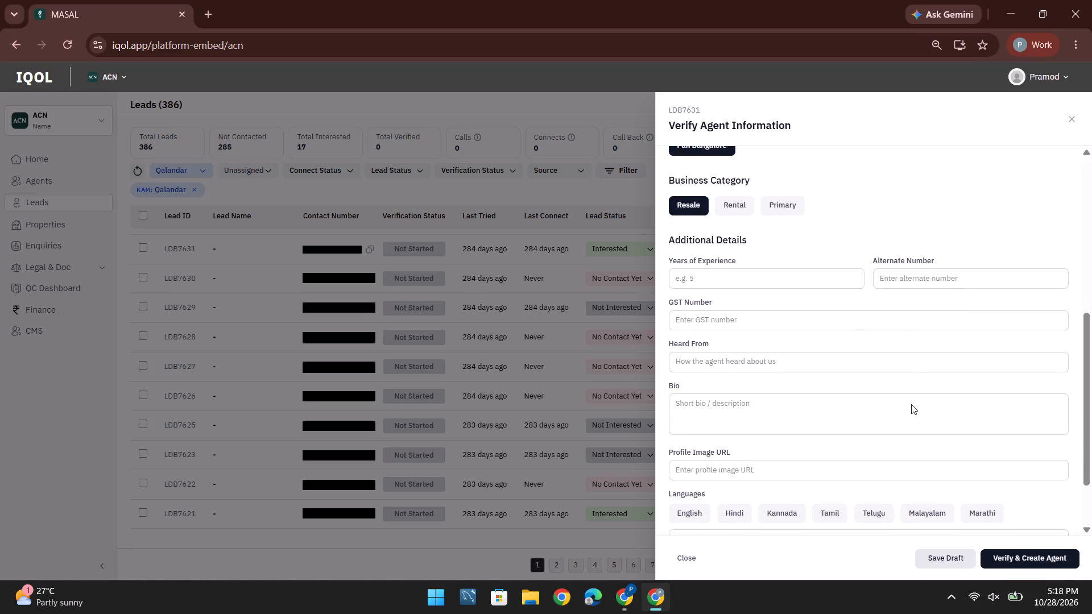
pyautogui.click(790, 507)
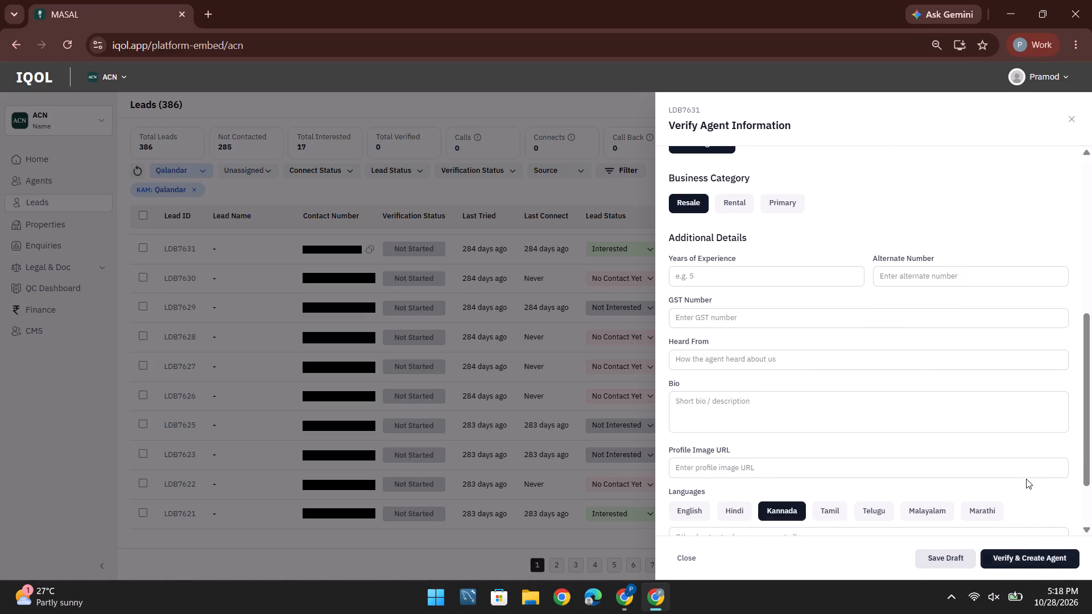
pyautogui.scroll(2, 1044, 432)
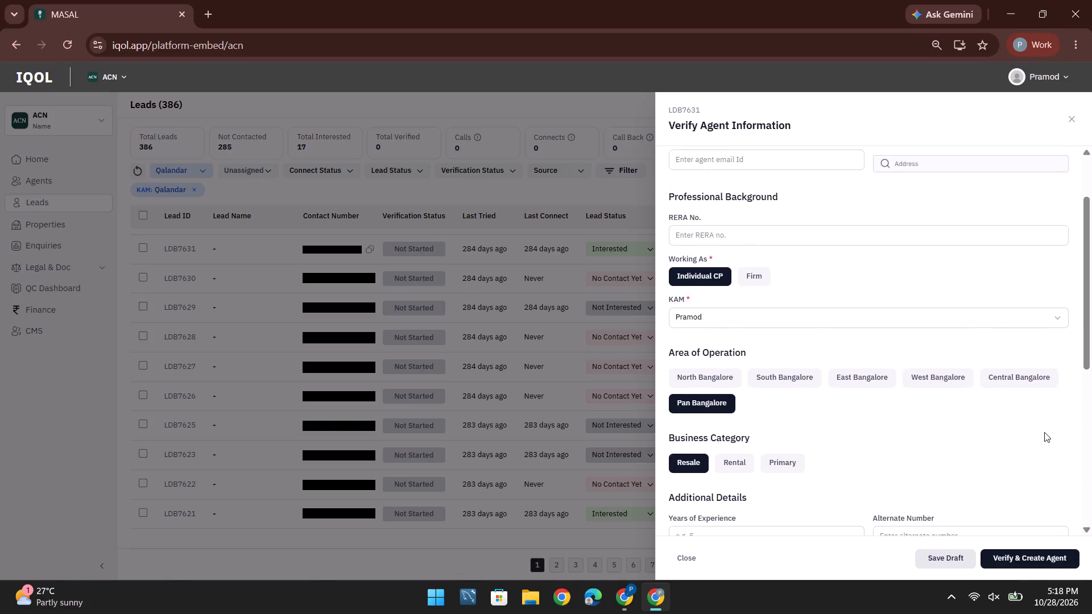
pyautogui.scroll(1, 1044, 432)
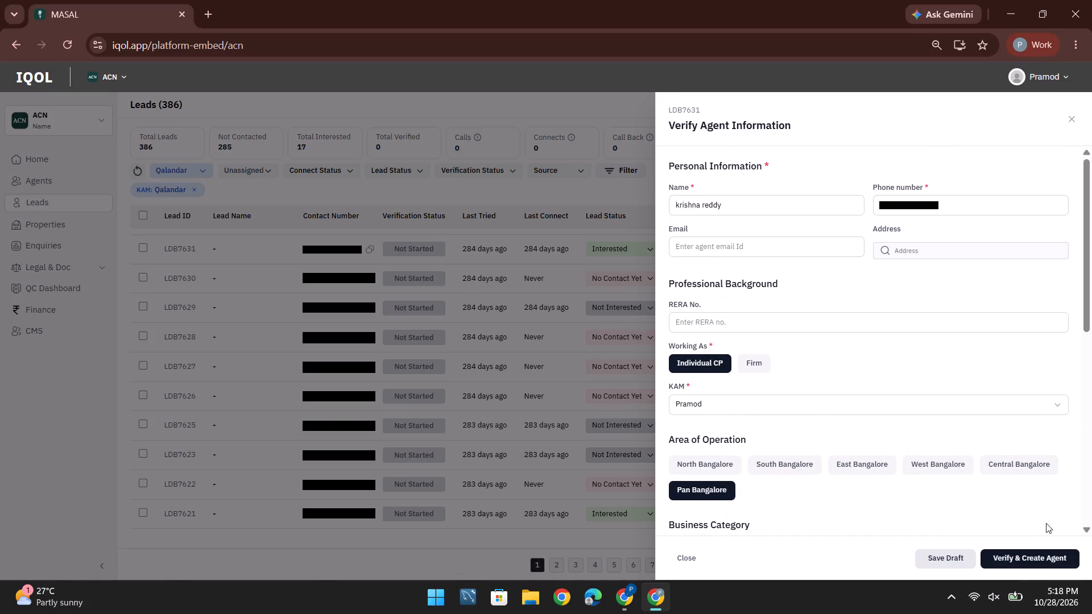
pyautogui.click(1045, 561)
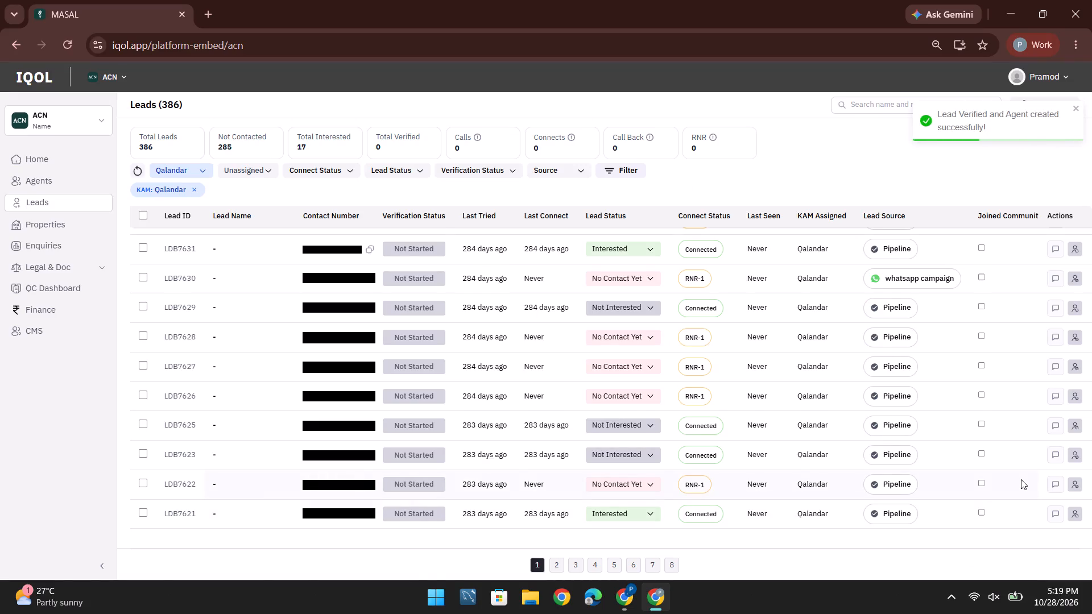
pyautogui.scroll(-1, 1021, 479)
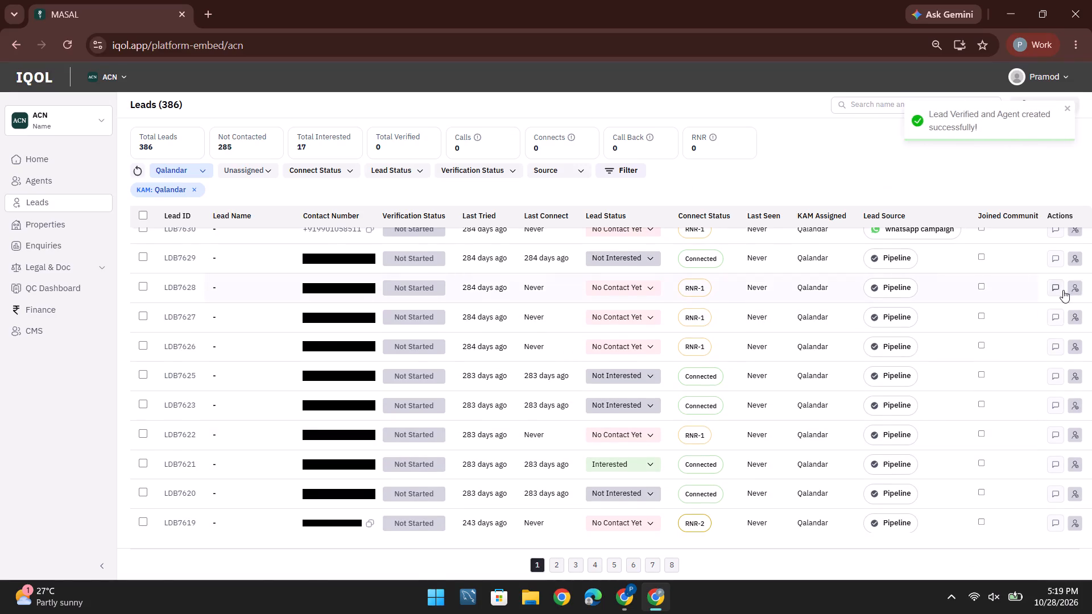
pyautogui.click(1063, 290)
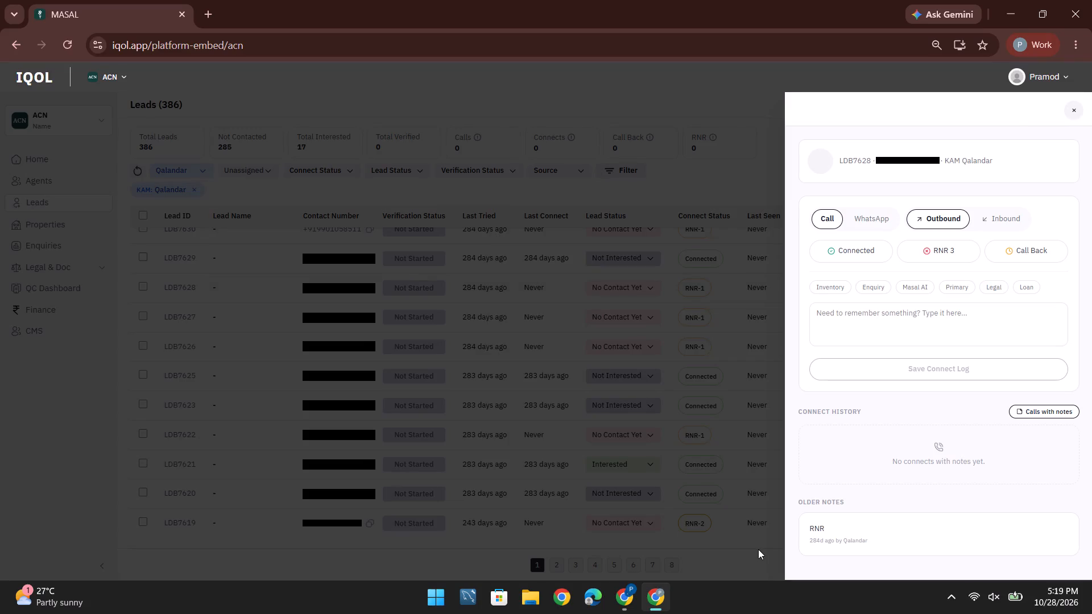
pyautogui.click(756, 537)
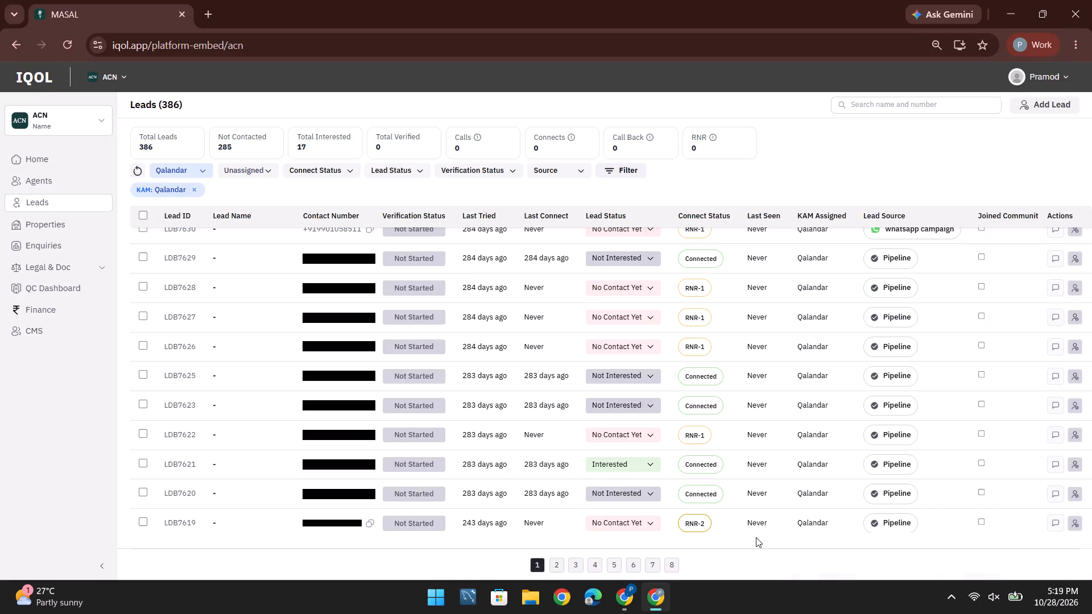
pyautogui.scroll(-1, 876, 463)
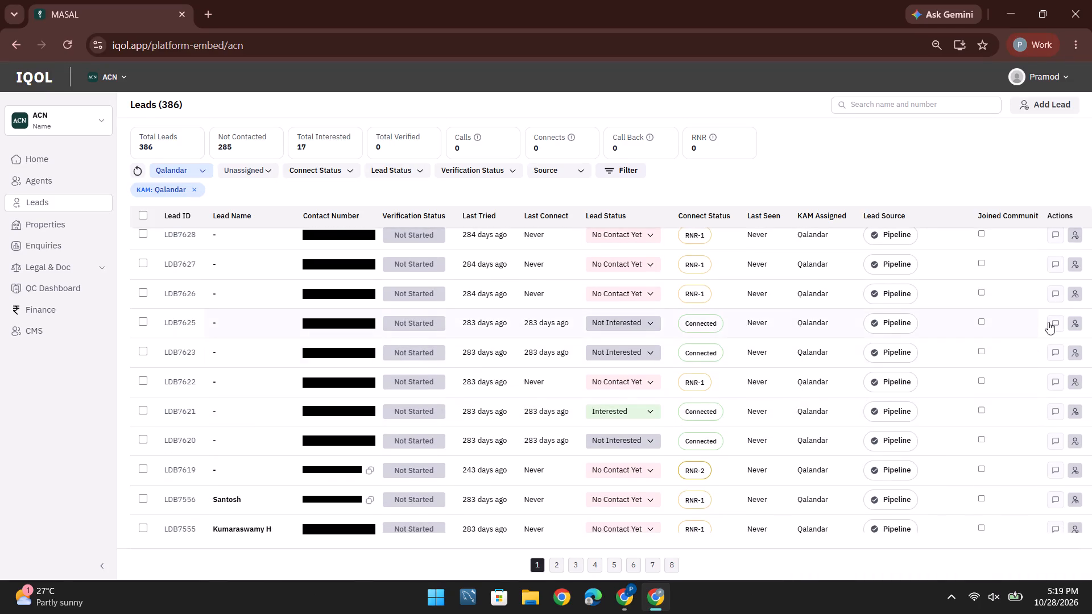
pyautogui.click(1048, 322)
pyautogui.click(772, 545)
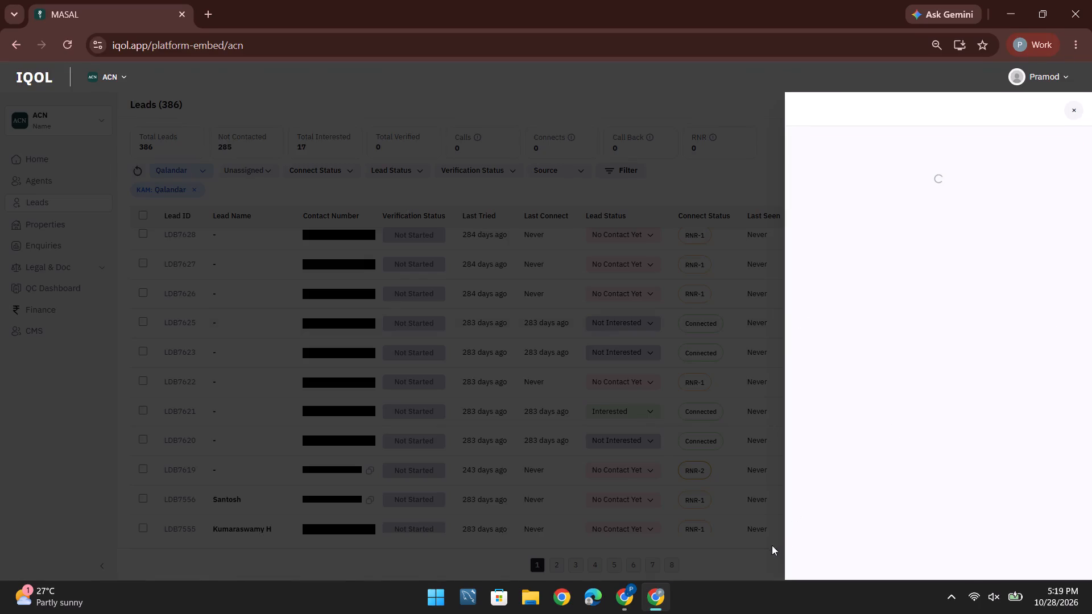
pyautogui.scroll(-1, 933, 455)
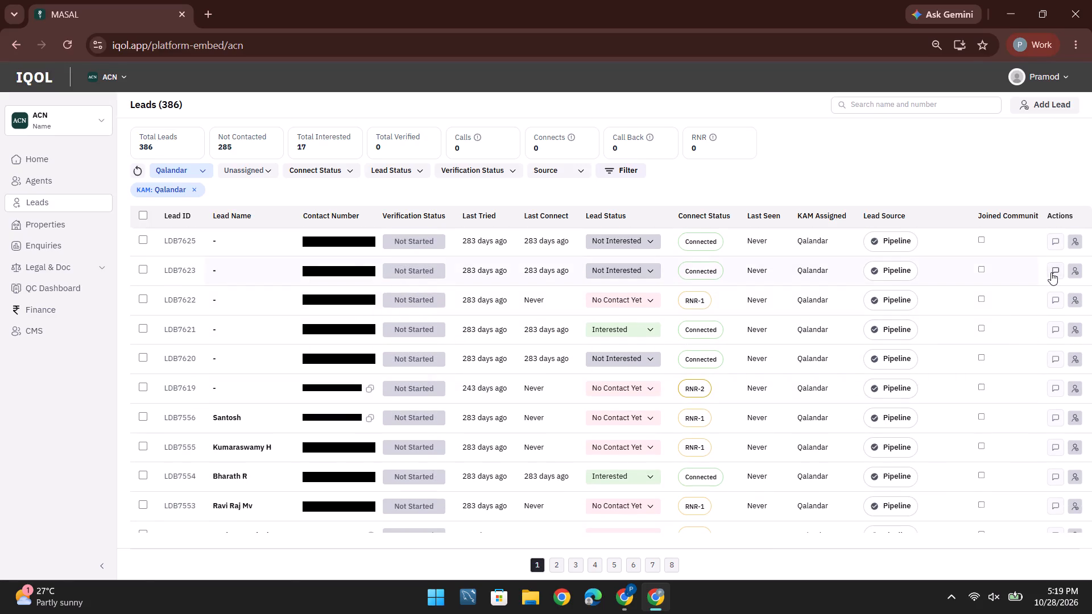
pyautogui.click(1051, 272)
pyautogui.moveTo(762, 557); pyautogui.dragTo(867, 489)
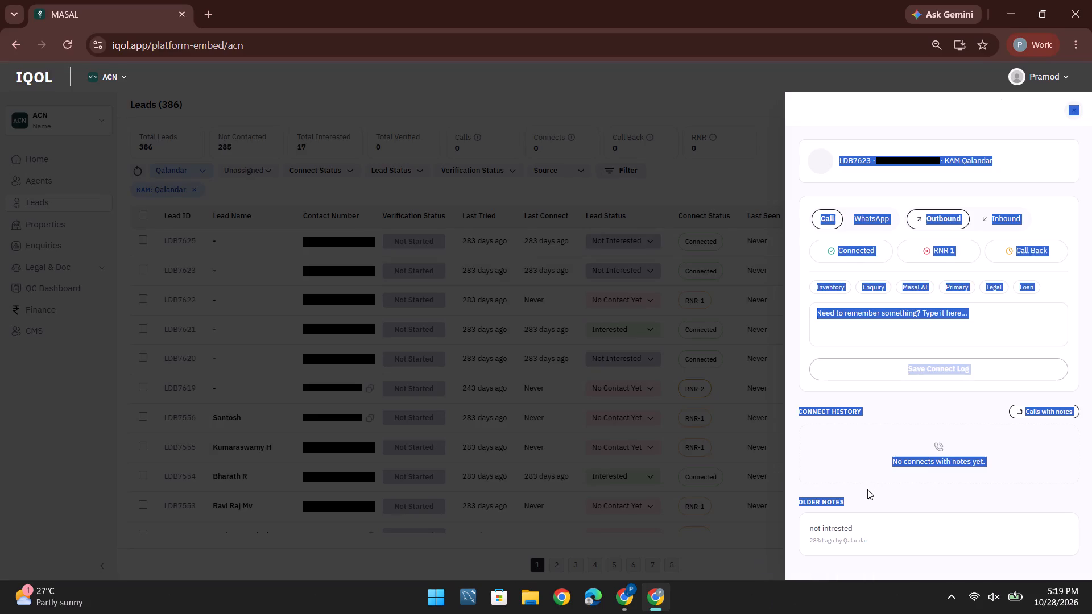
pyautogui.moveTo(867, 489); pyautogui.dragTo(872, 487)
pyautogui.click(766, 538)
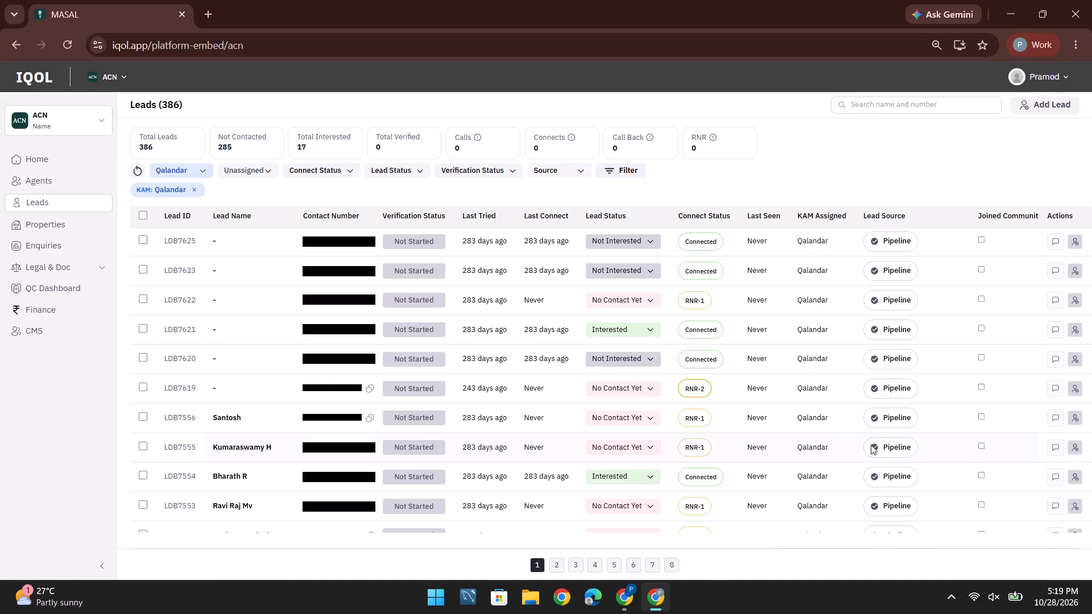
pyautogui.scroll(-1, 871, 445)
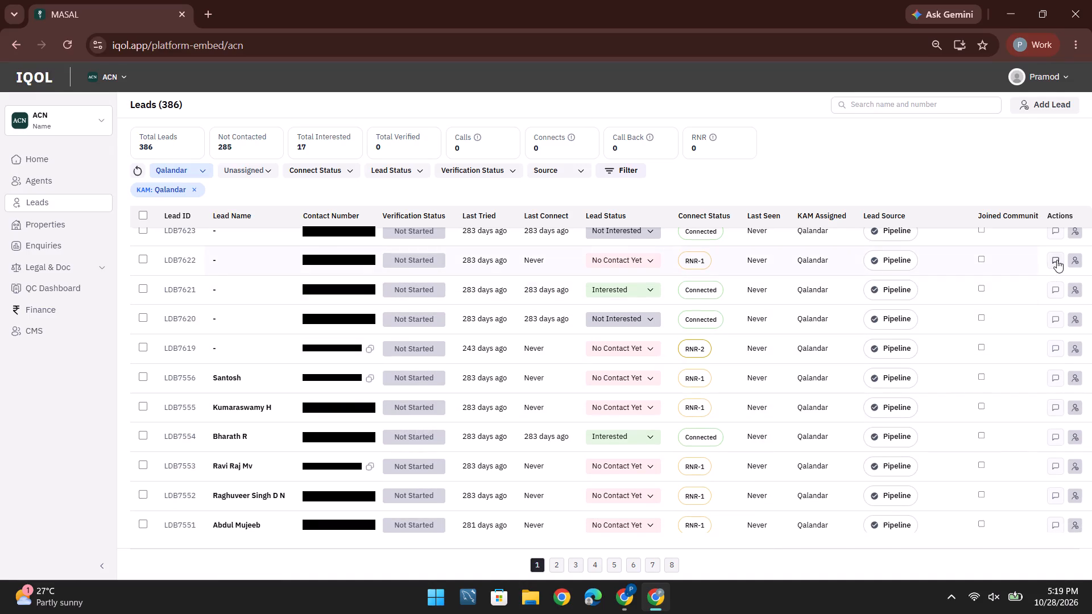
pyautogui.click(1057, 260)
pyautogui.click(754, 554)
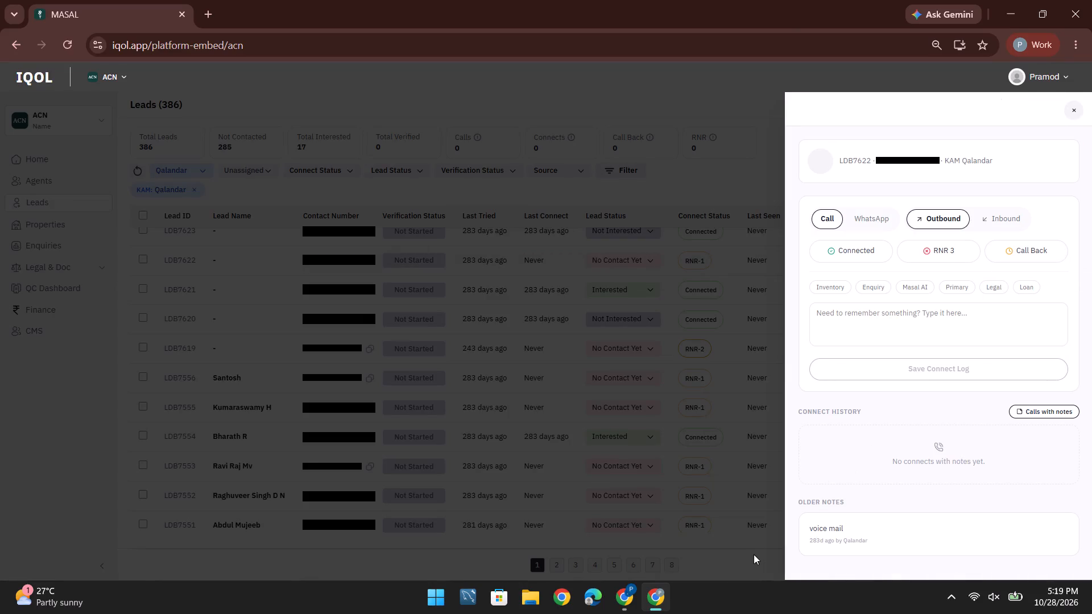
pyautogui.scroll(-1, 940, 390)
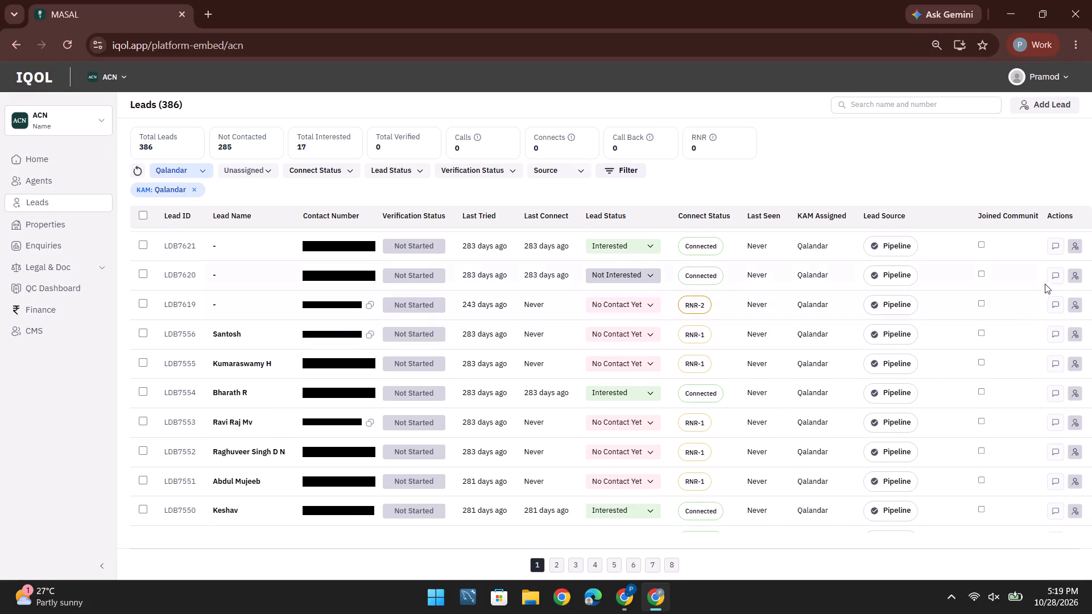
pyautogui.click(1052, 248)
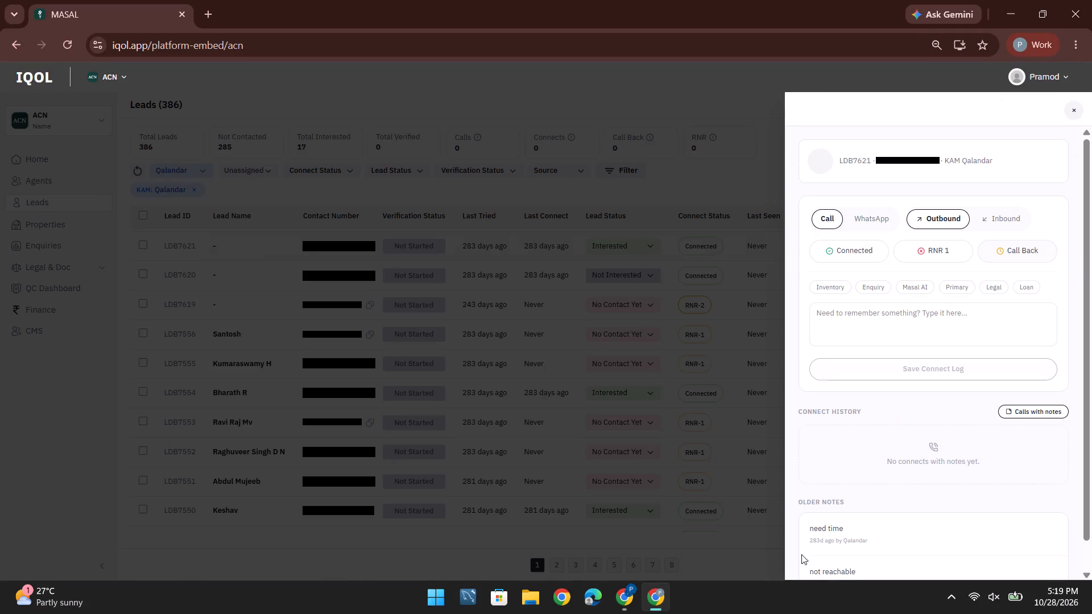
pyautogui.click(758, 527)
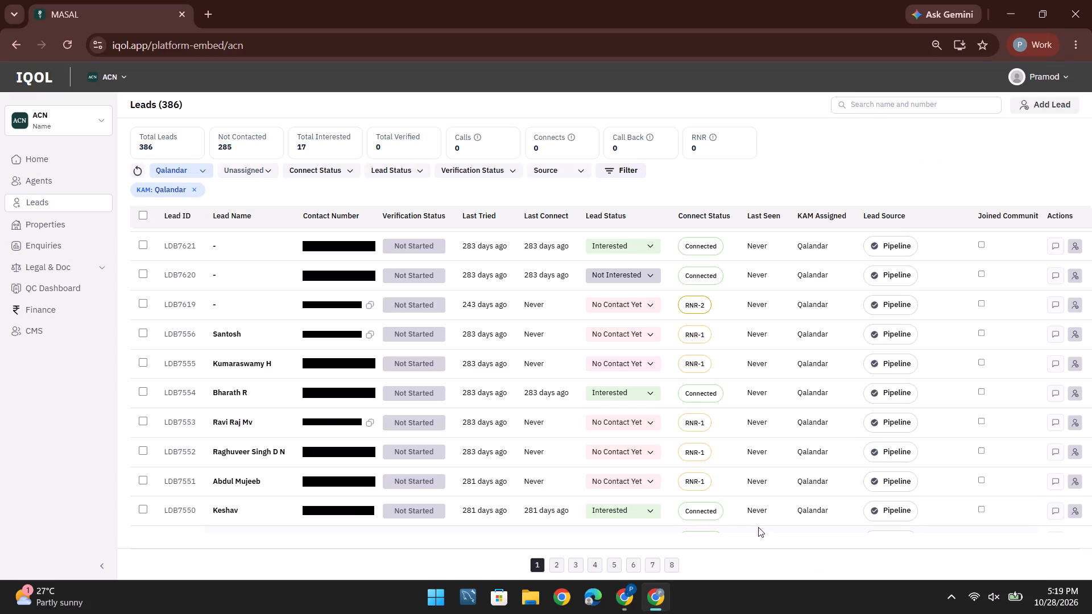
pyautogui.click(1063, 305)
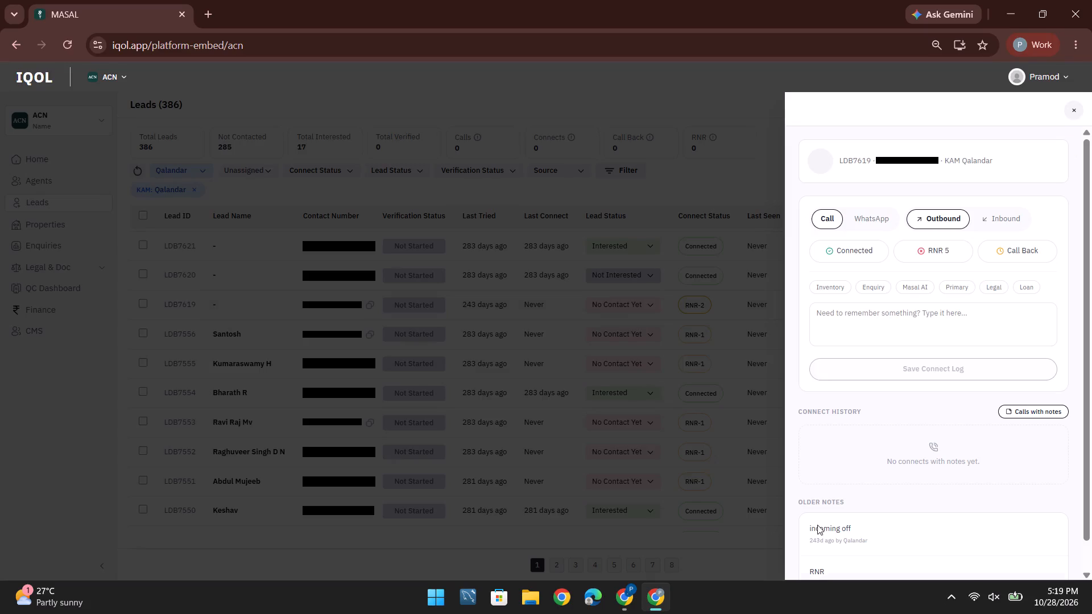
pyautogui.click(770, 562)
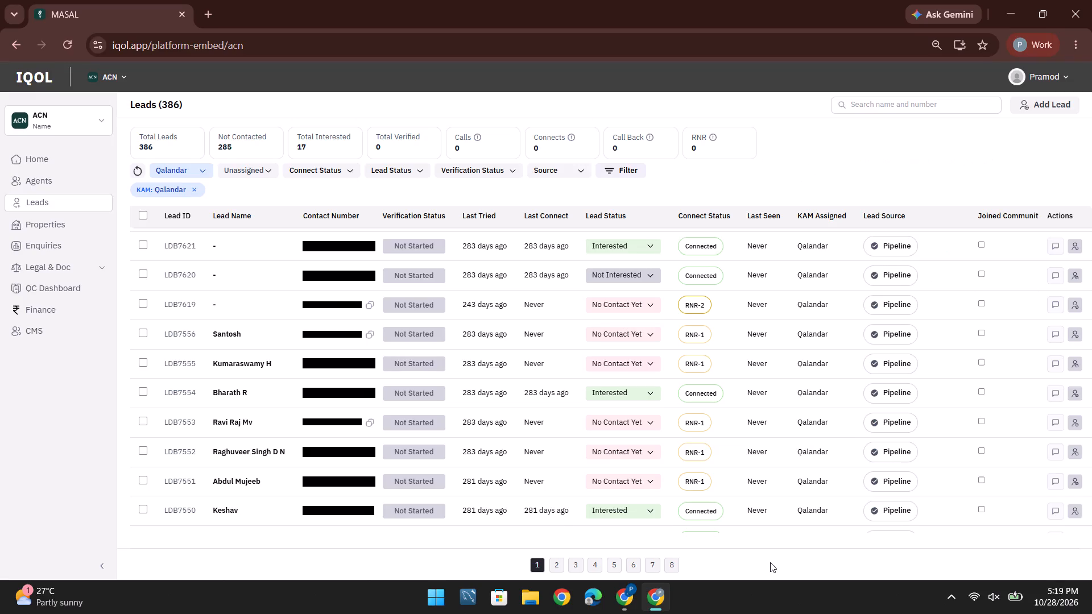
pyautogui.scroll(-1, 874, 471)
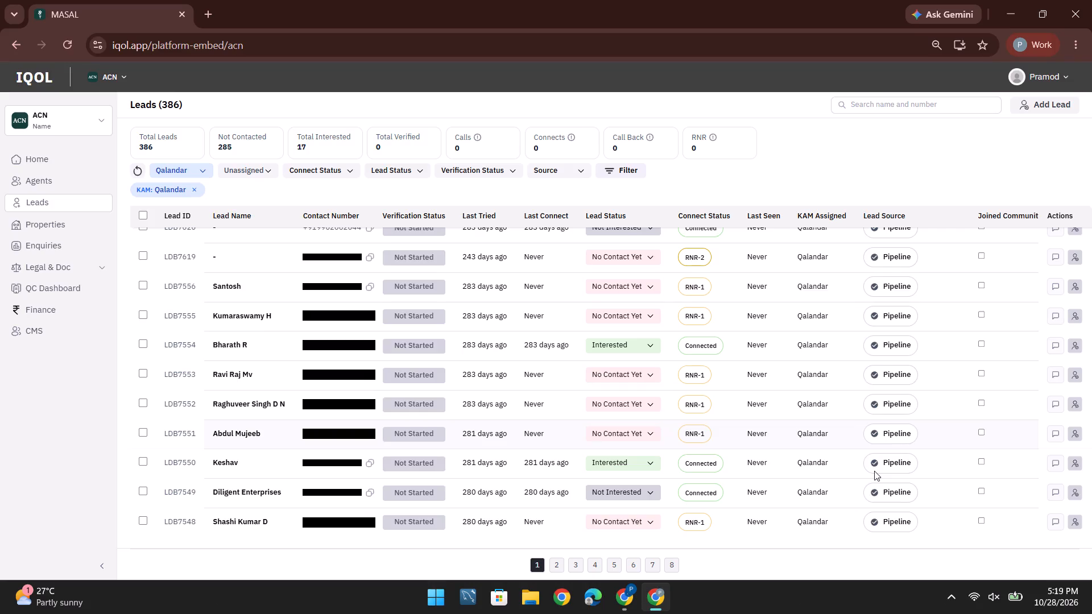
pyautogui.click(1060, 285)
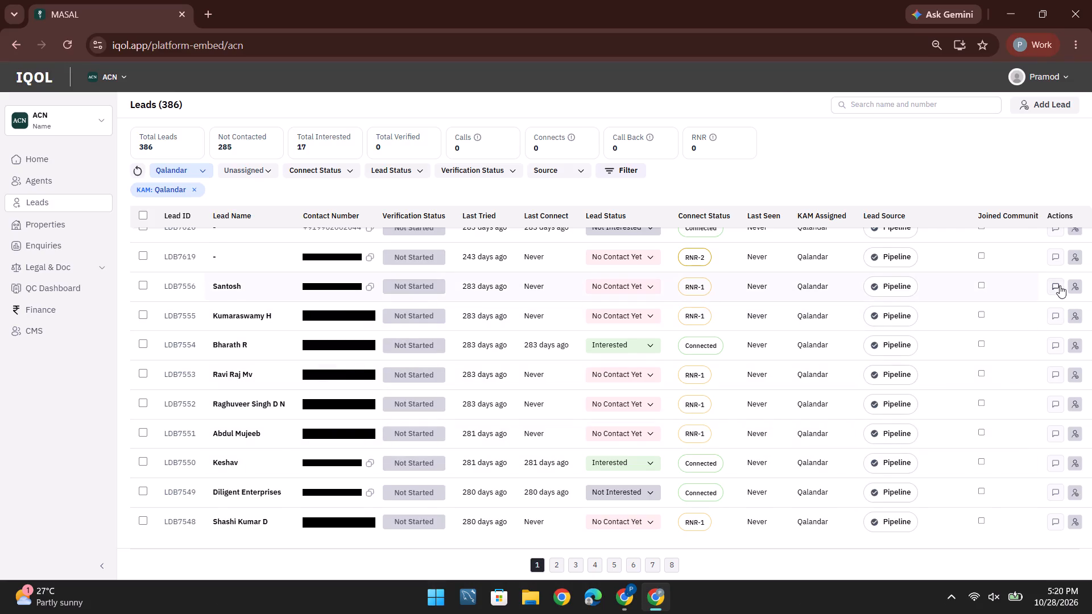
pyautogui.click(731, 551)
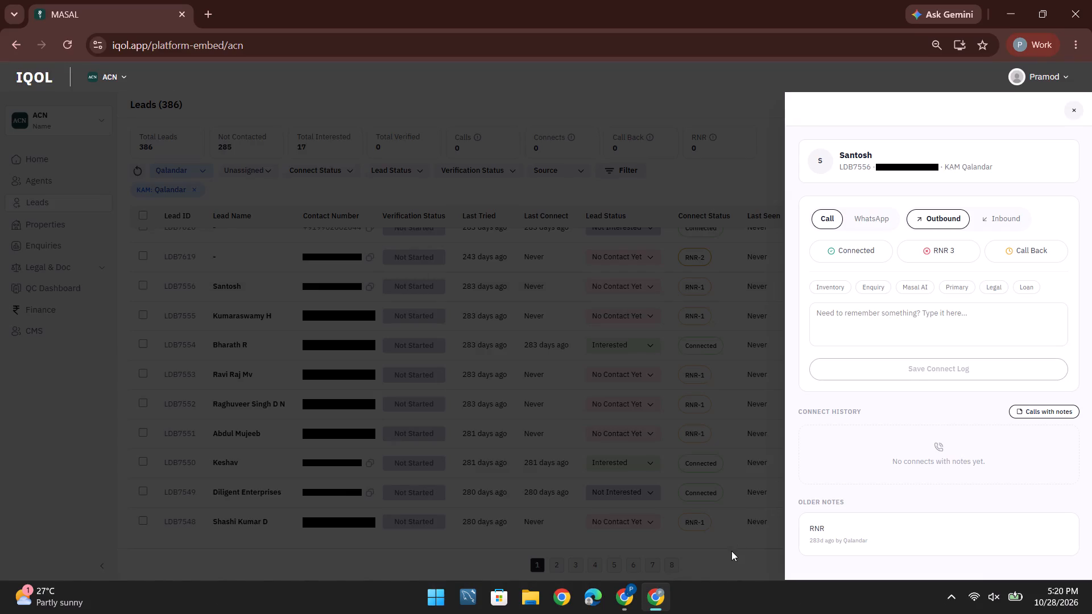
pyautogui.click(1052, 317)
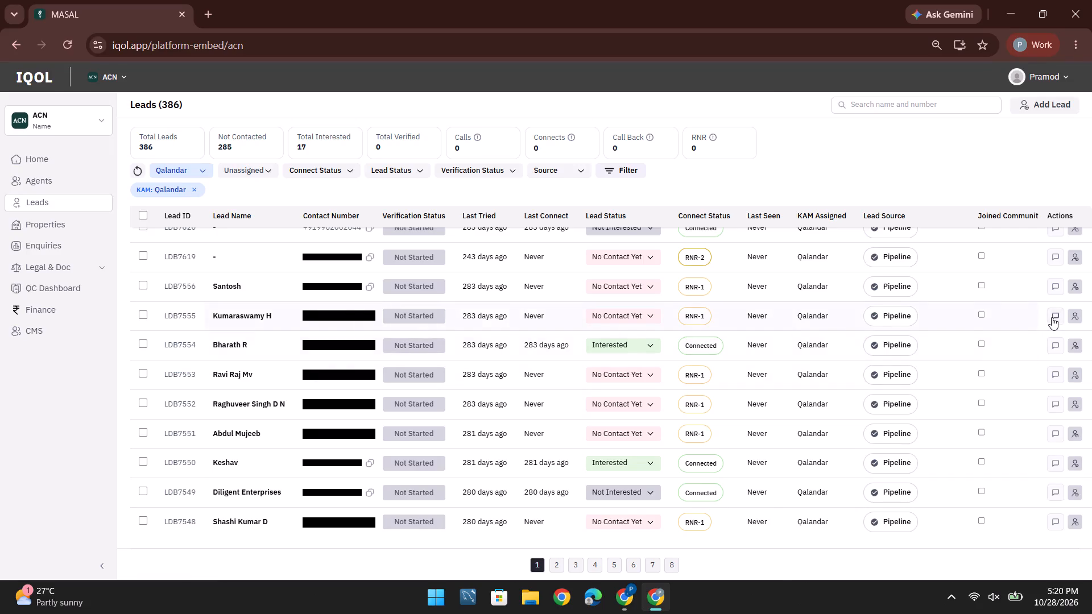
pyautogui.click(762, 552)
pyautogui.click(1058, 322)
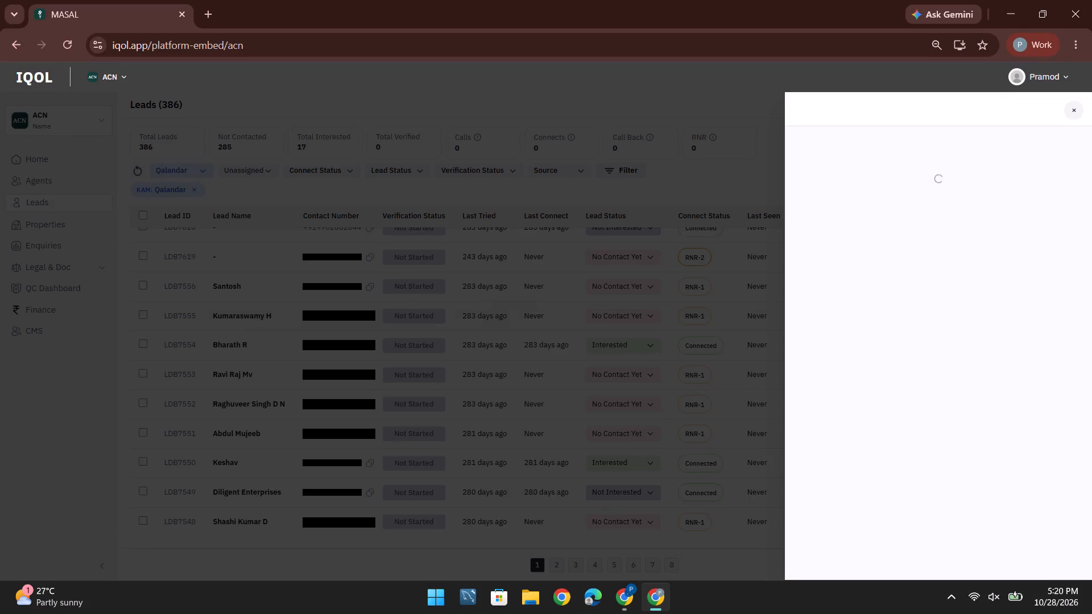
pyautogui.click(745, 559)
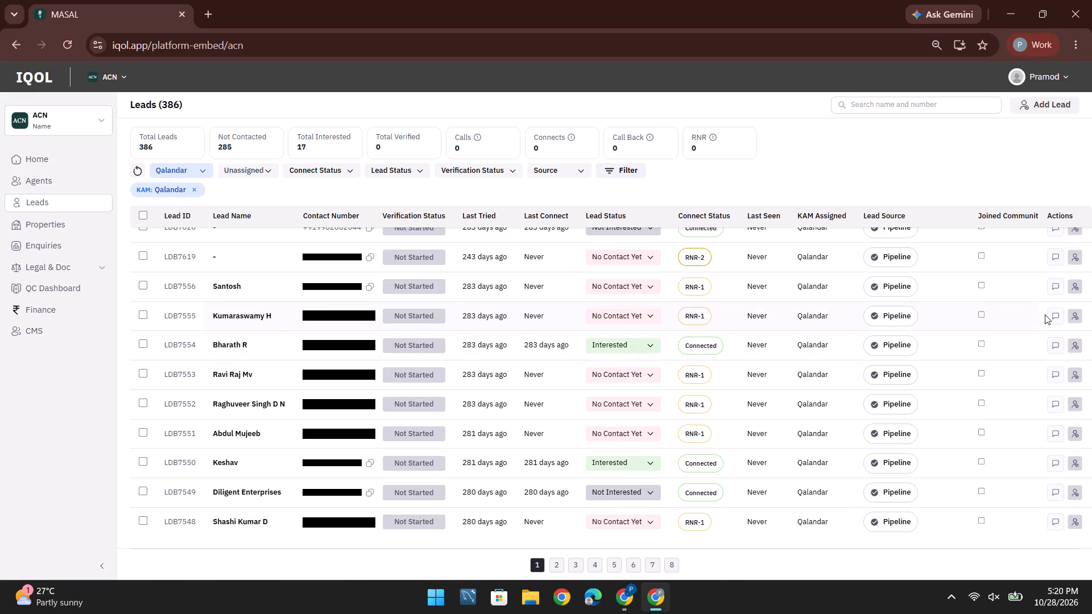
pyautogui.click(1052, 342)
pyautogui.click(755, 551)
pyautogui.click(1054, 371)
pyautogui.click(734, 580)
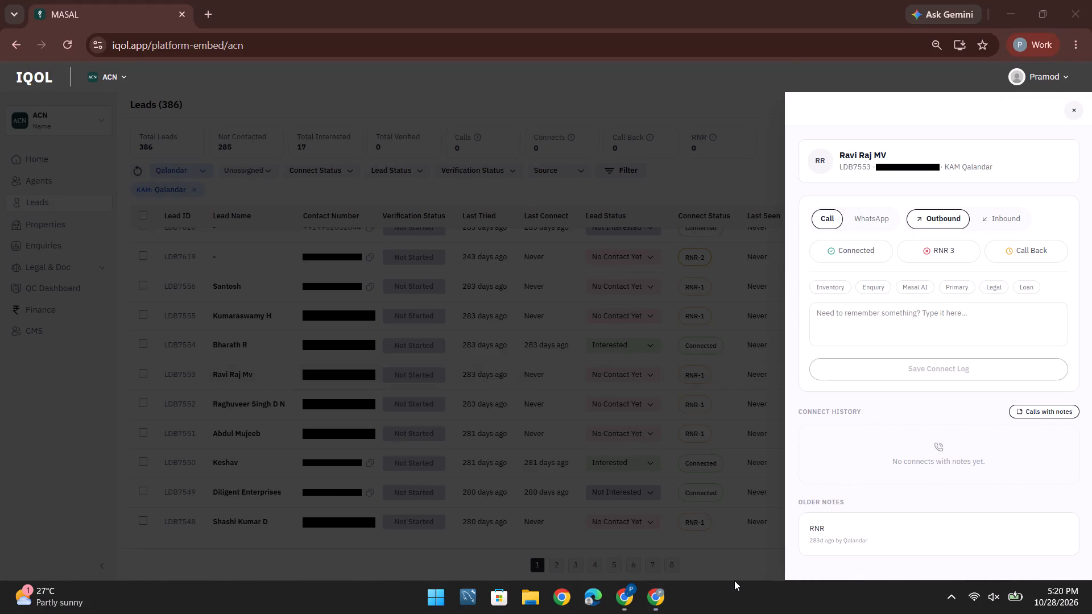
pyautogui.click(760, 555)
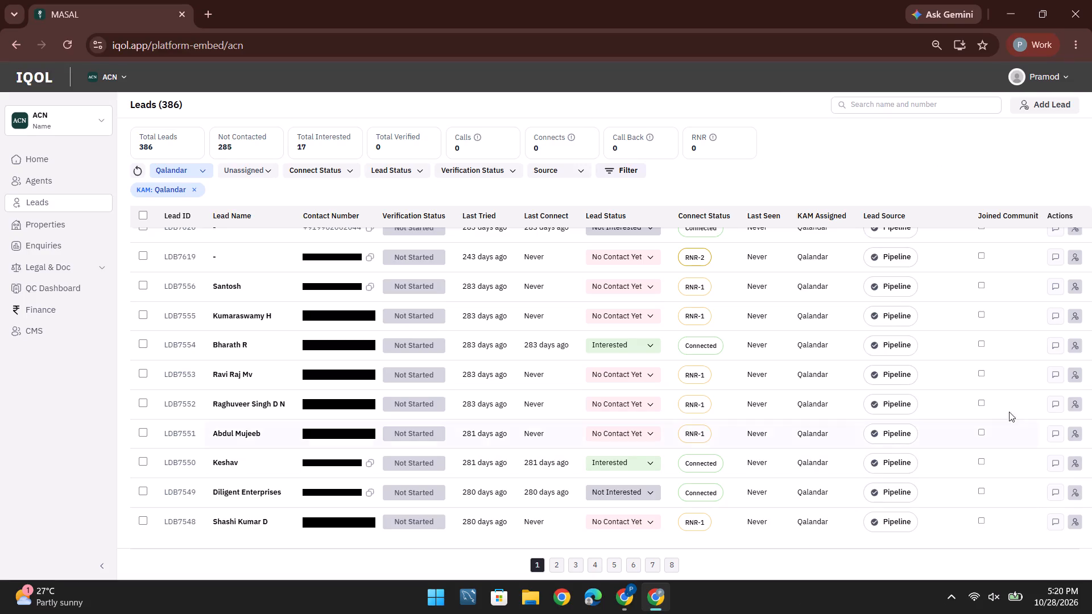
pyautogui.click(1053, 403)
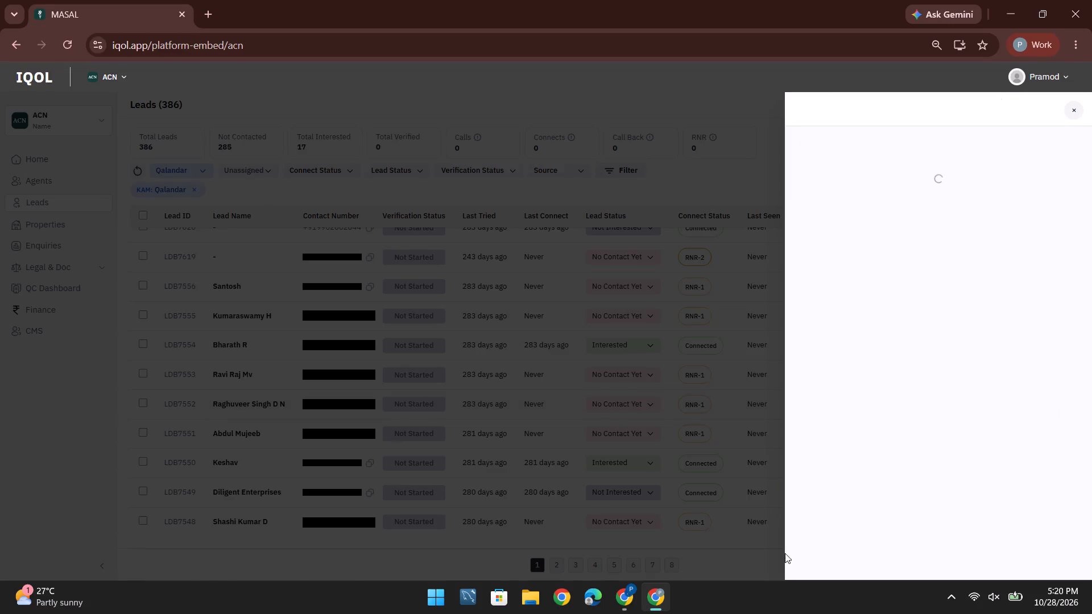
pyautogui.click(776, 550)
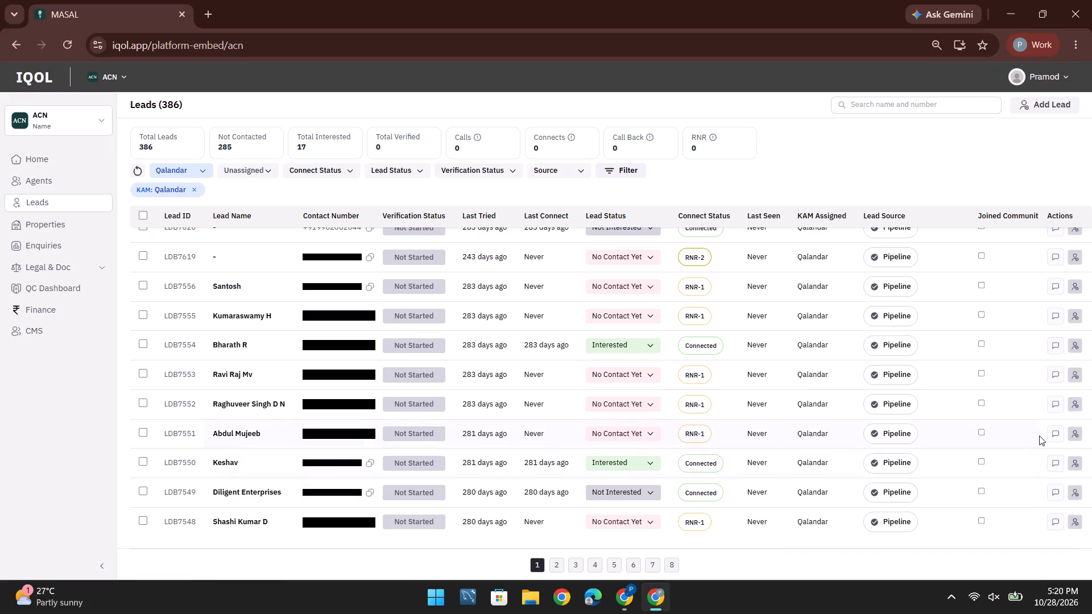
pyautogui.click(1054, 426)
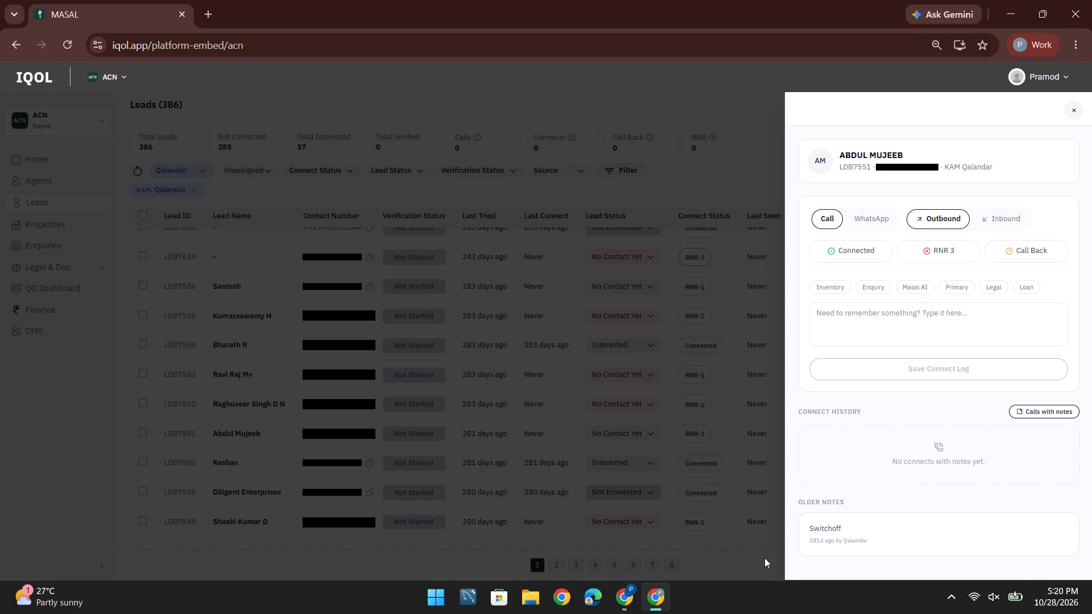
pyautogui.click(730, 550)
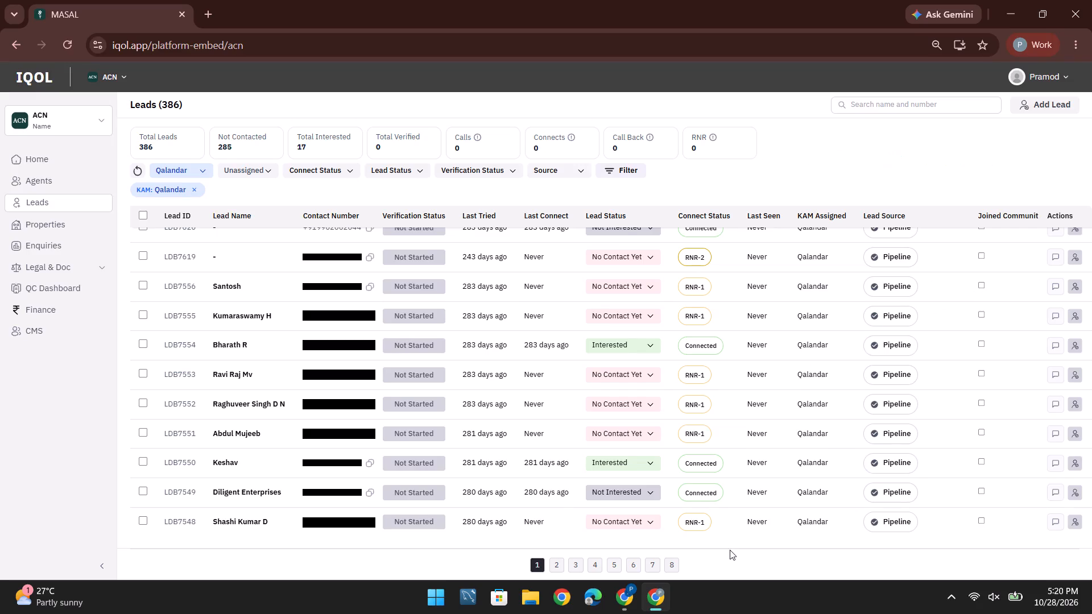
pyautogui.hscroll(3, 906, 473)
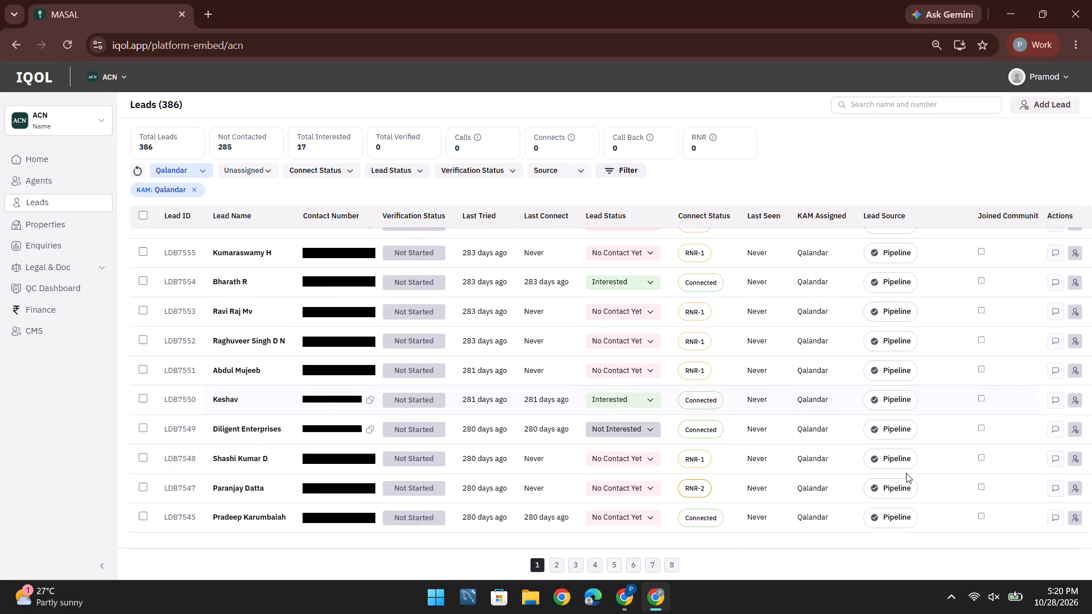
pyautogui.hscroll(1, 738, 613)
pyautogui.scroll(-2, 804, 467)
pyautogui.click(1050, 400)
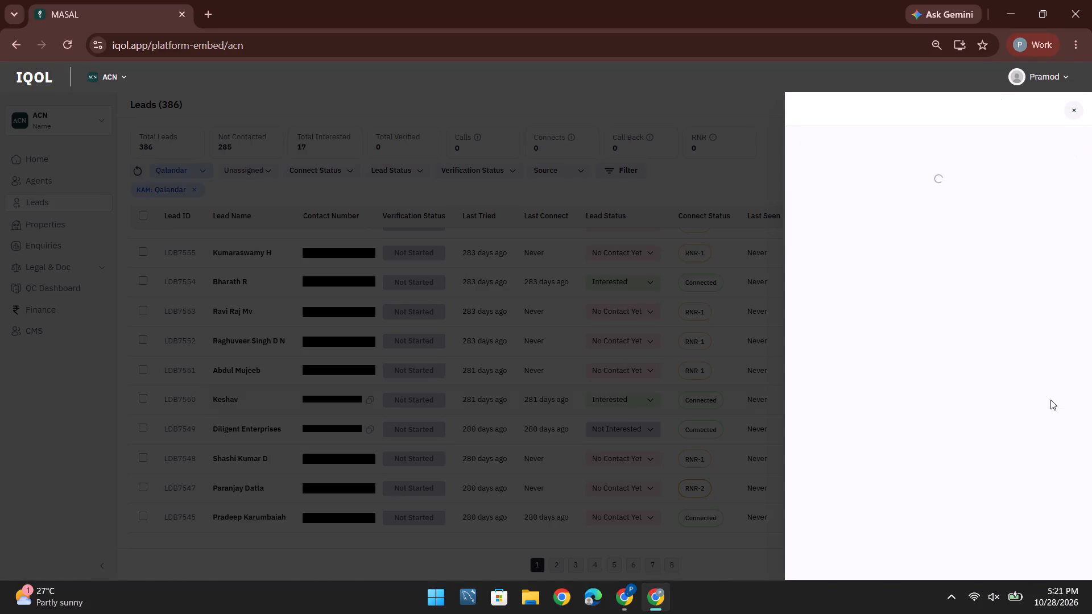
pyautogui.click(755, 561)
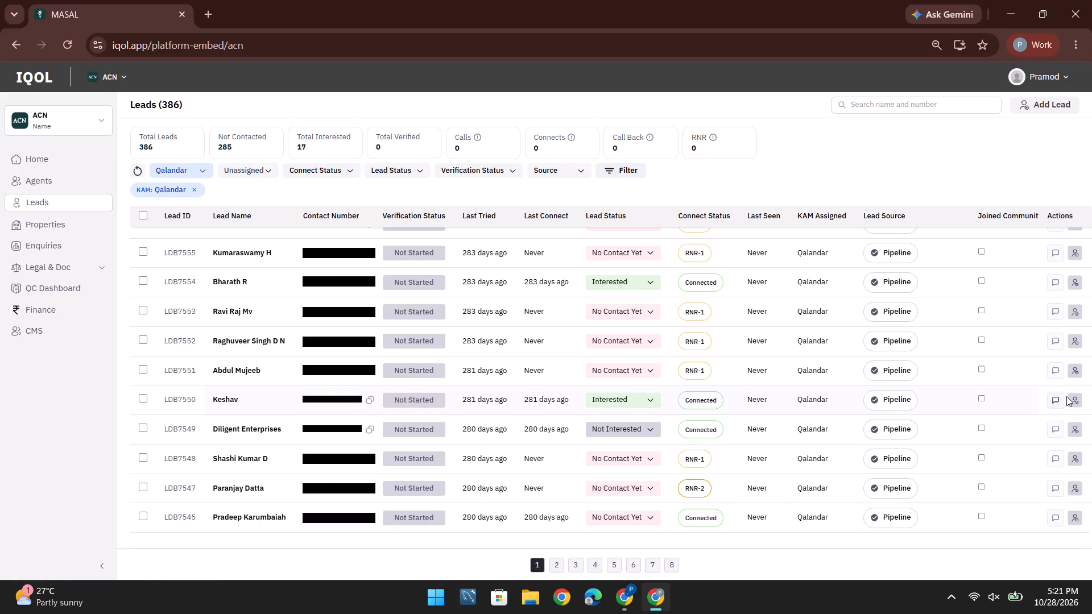
pyautogui.click(1070, 399)
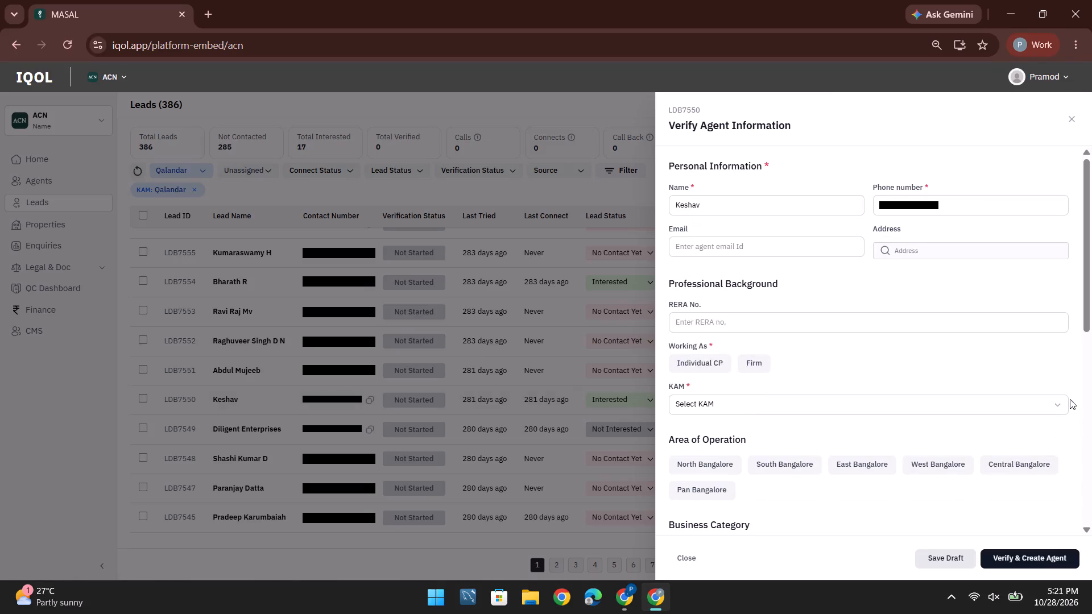
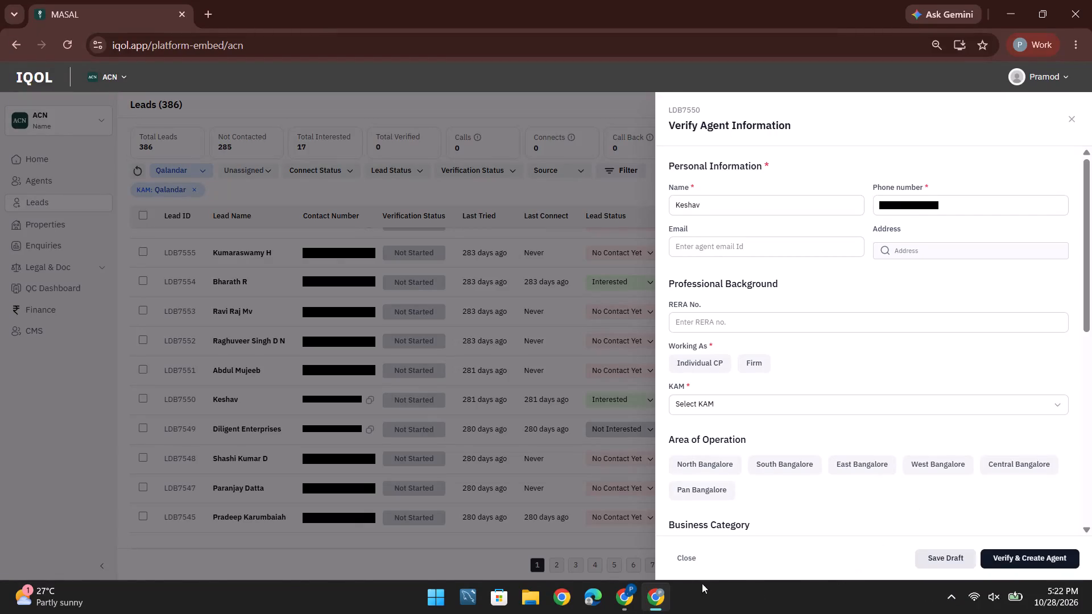
pyautogui.click(638, 540)
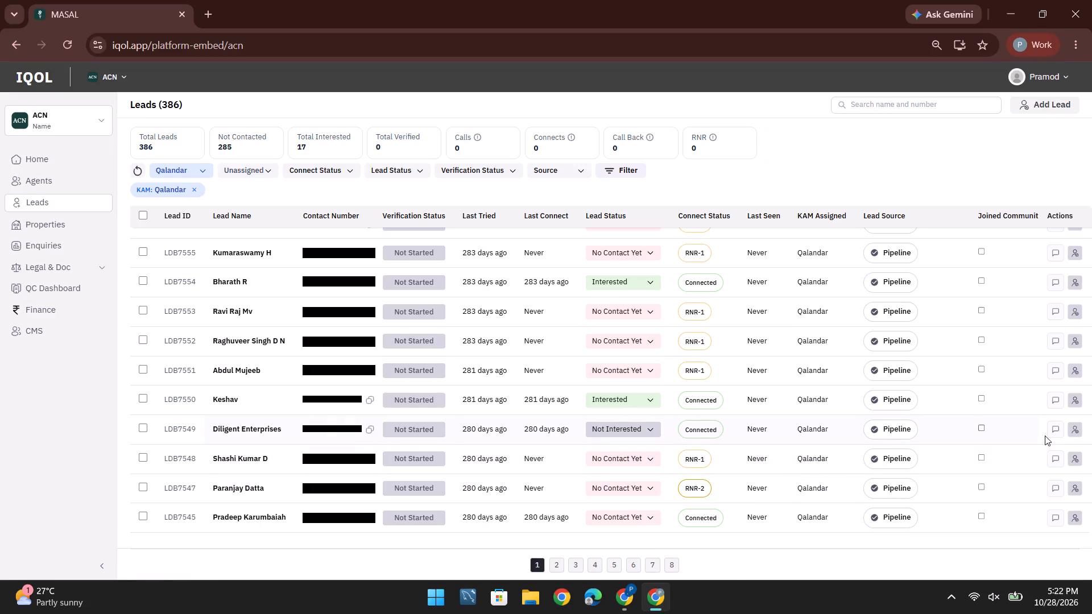
pyautogui.click(1053, 431)
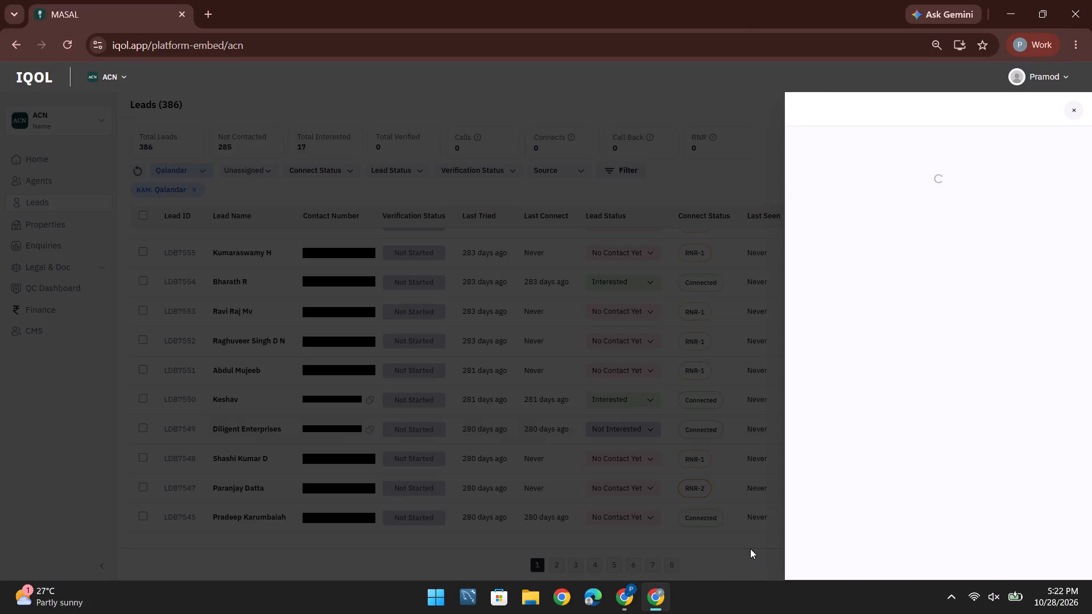
pyautogui.click(748, 549)
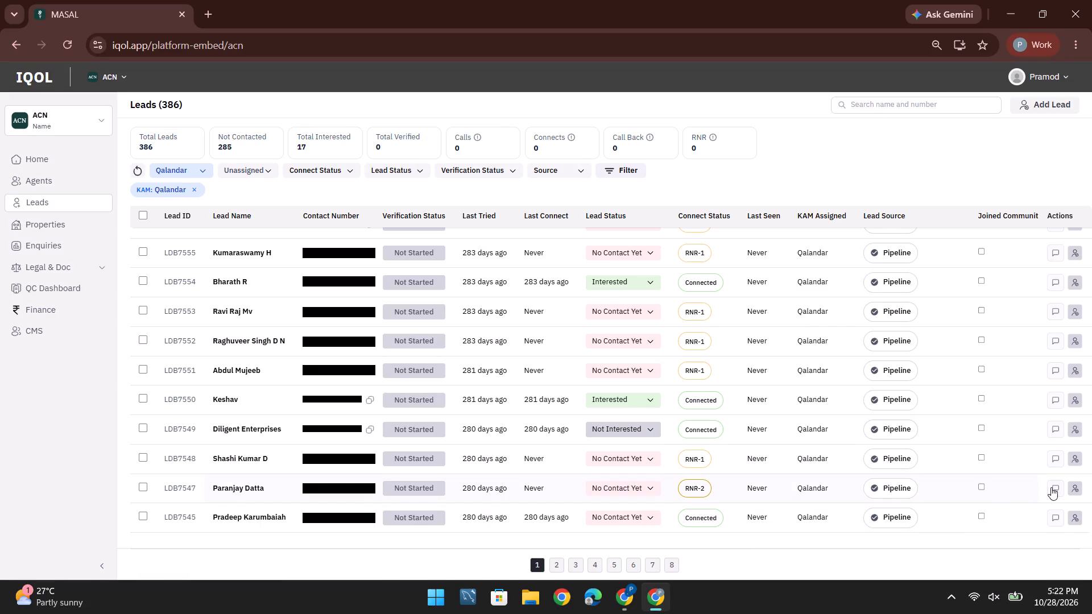
pyautogui.click(1052, 487)
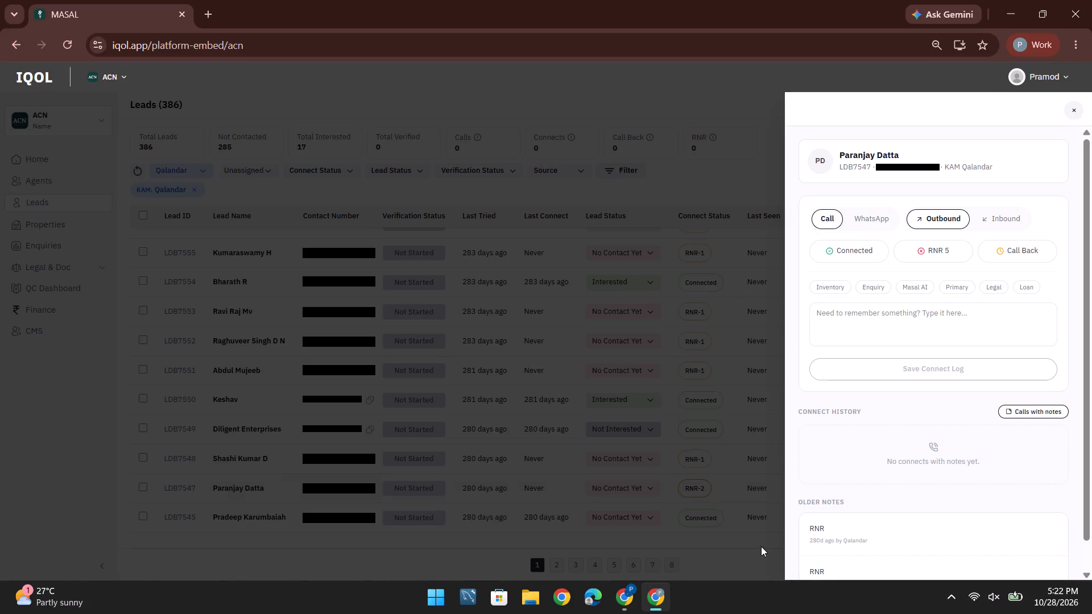
pyautogui.click(761, 546)
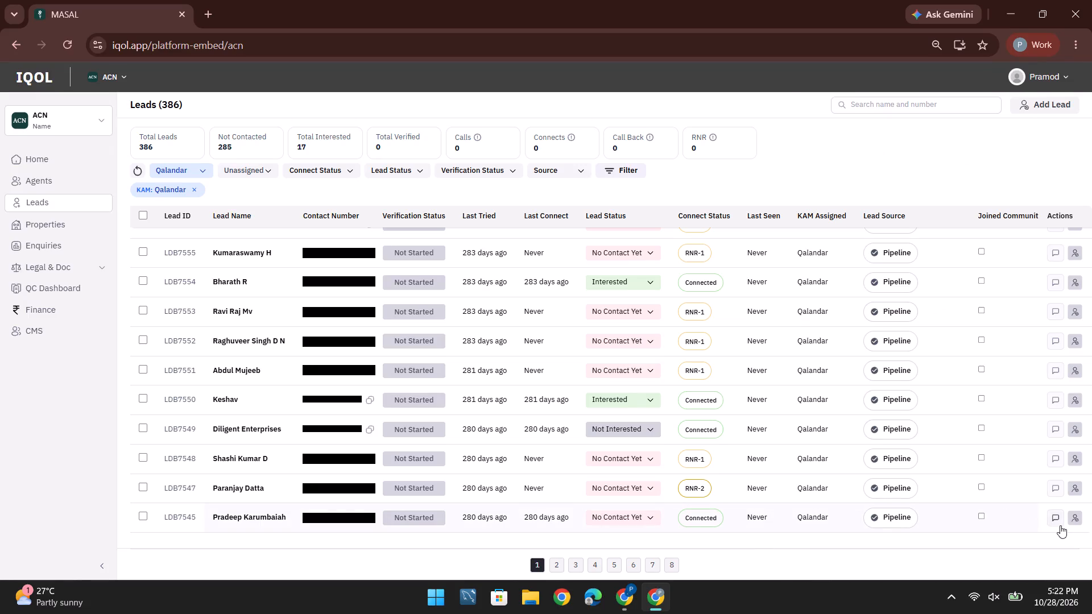
pyautogui.click(1060, 525)
pyautogui.click(772, 533)
pyautogui.scroll(-1, 839, 483)
pyautogui.click(558, 566)
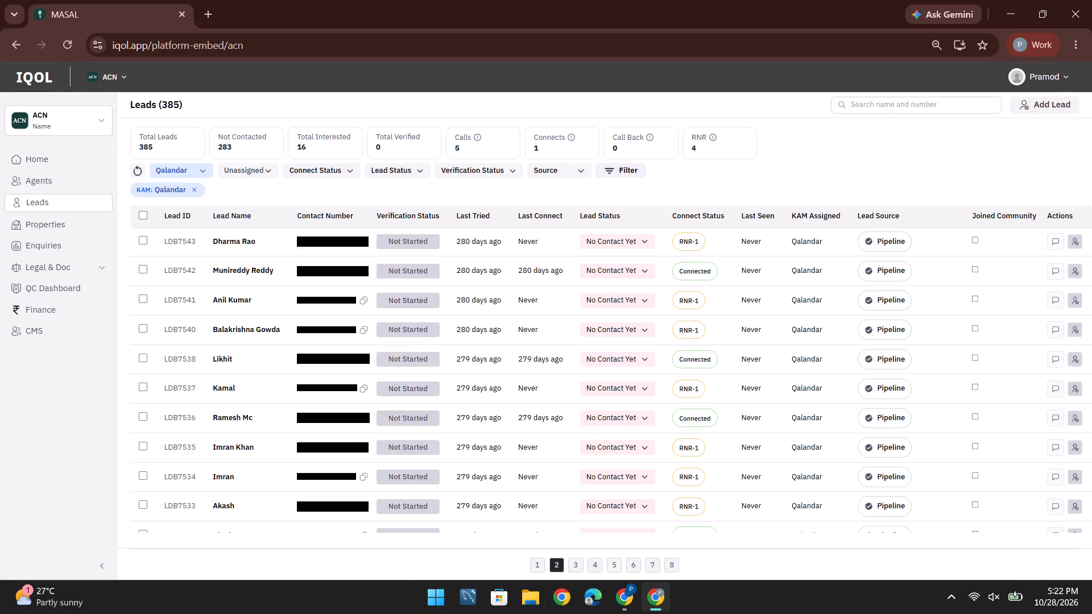
pyautogui.click(1051, 240)
pyautogui.click(734, 541)
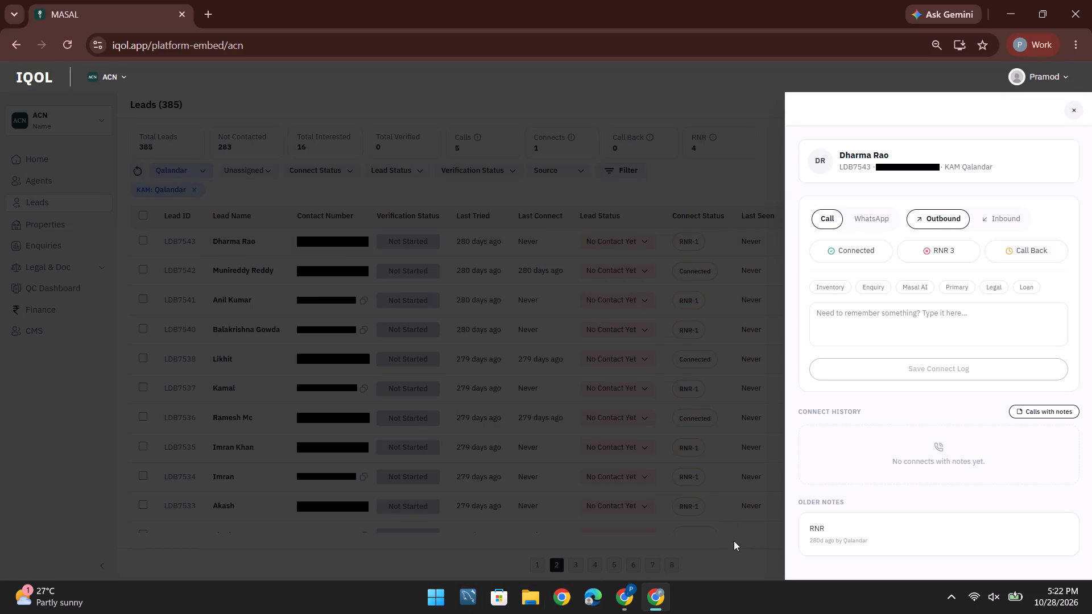
pyautogui.click(1060, 413)
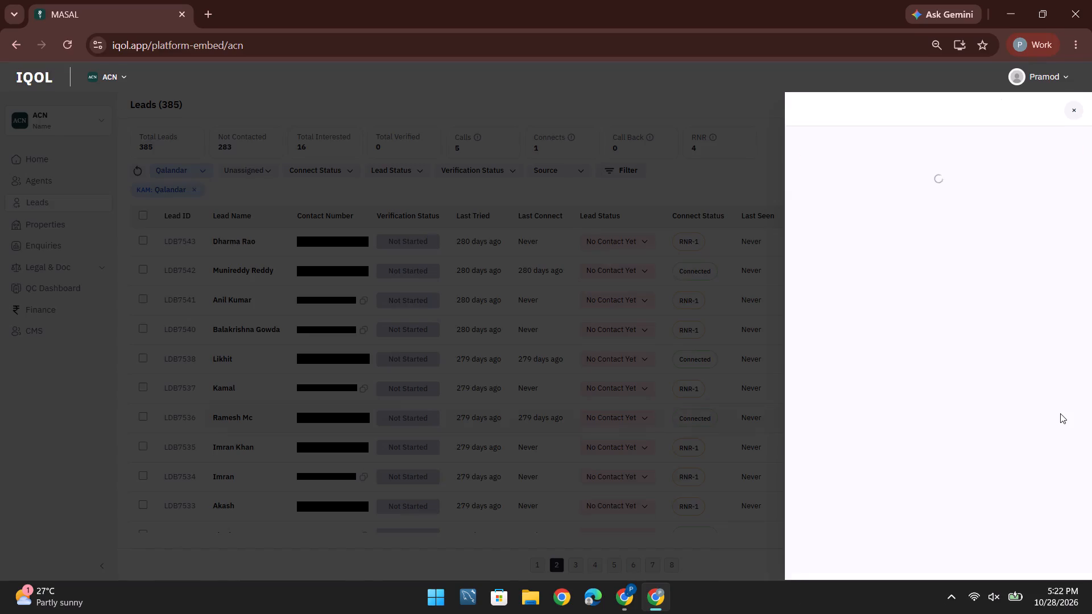
pyautogui.click(726, 553)
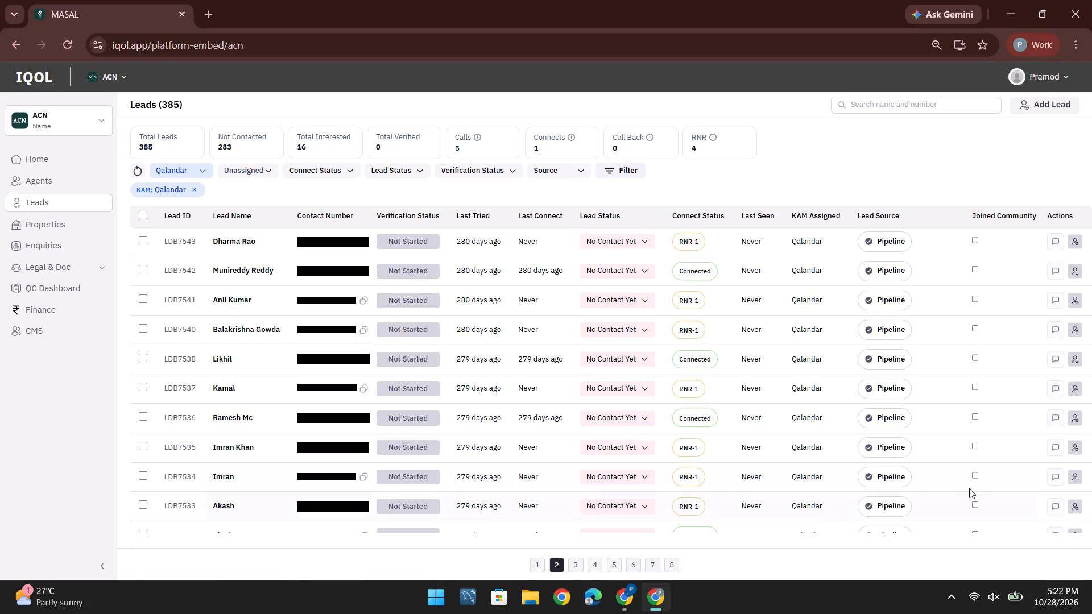
pyautogui.click(1048, 479)
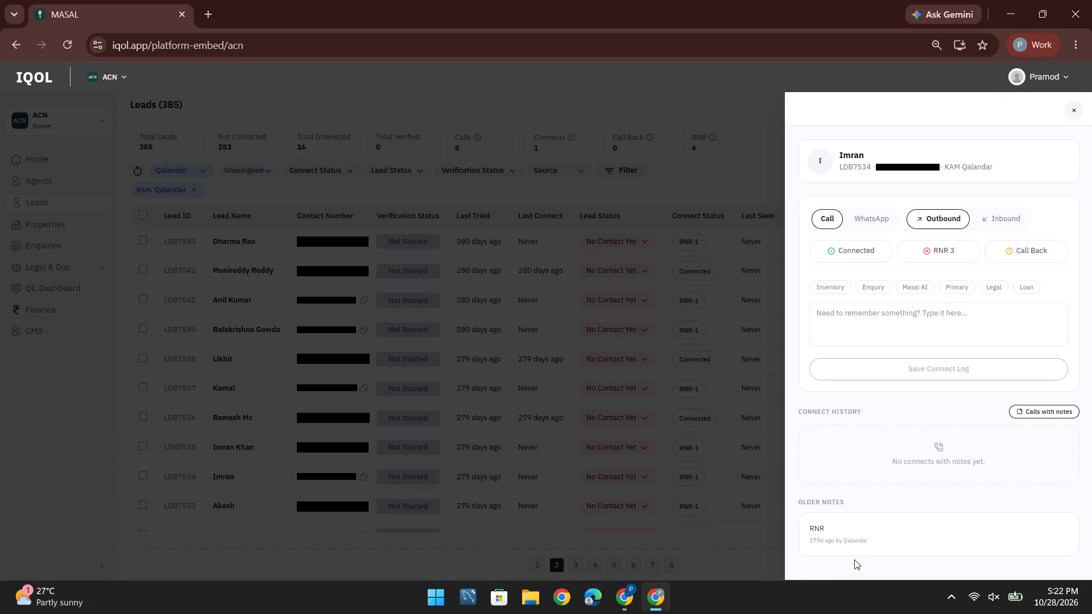
pyautogui.click(768, 537)
pyautogui.click(1055, 482)
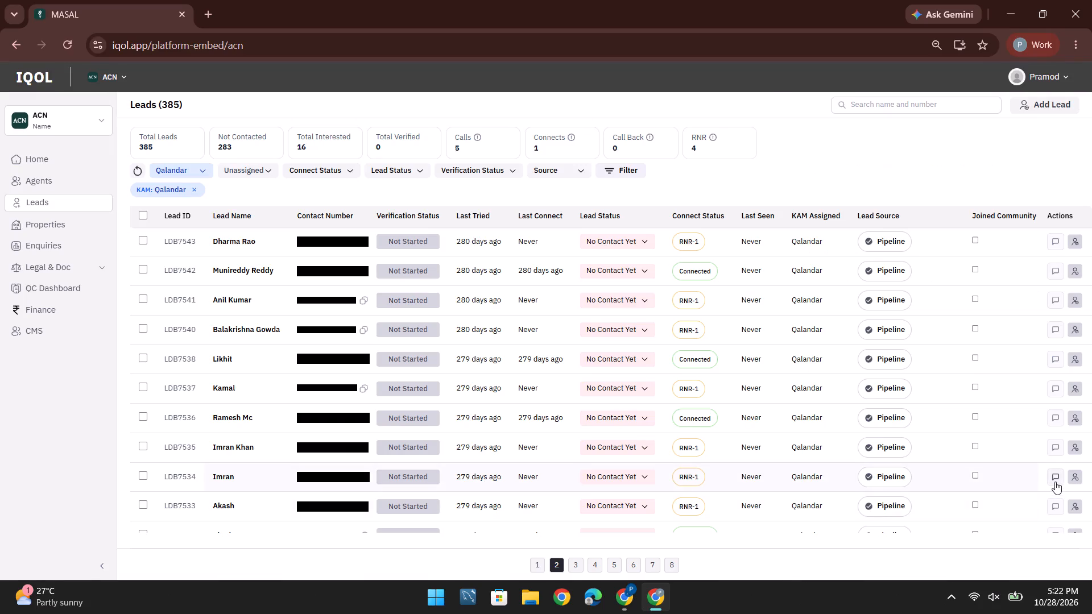
pyautogui.click(731, 523)
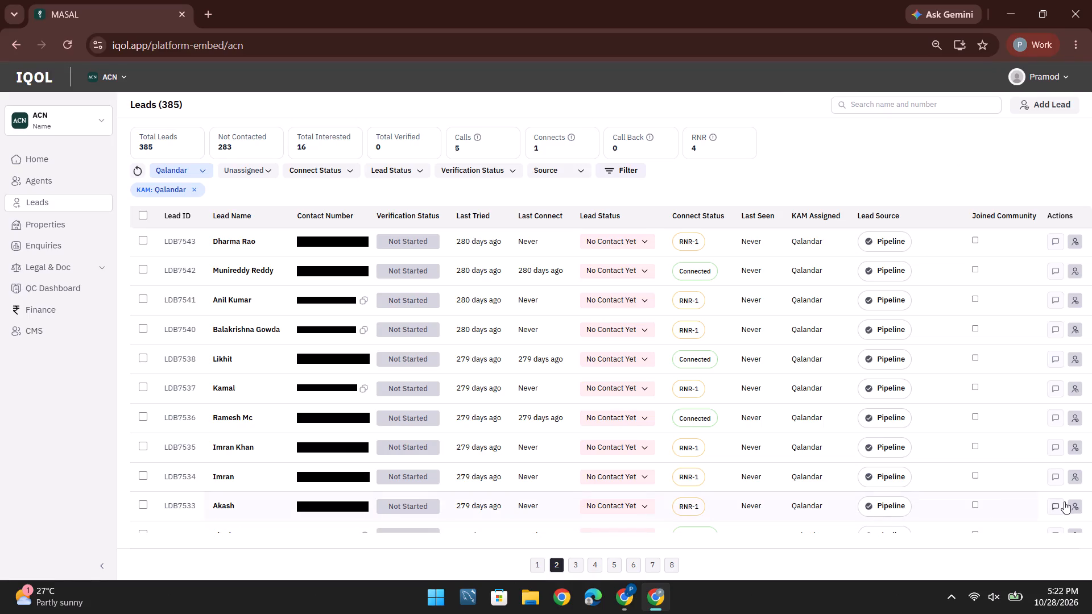
pyautogui.click(1064, 501)
pyautogui.click(737, 540)
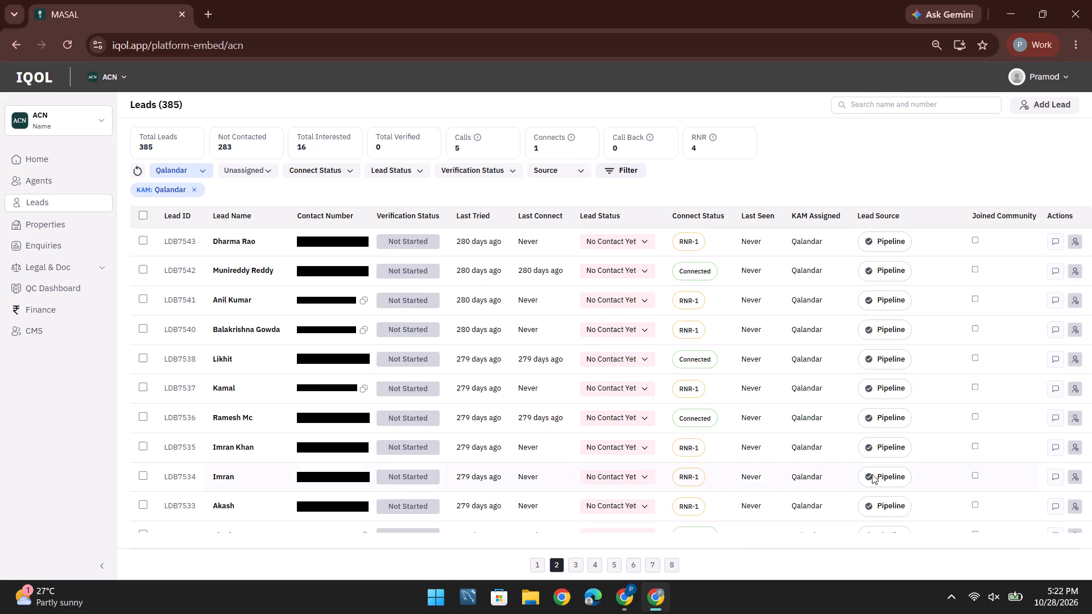
pyautogui.scroll(-2, 872, 474)
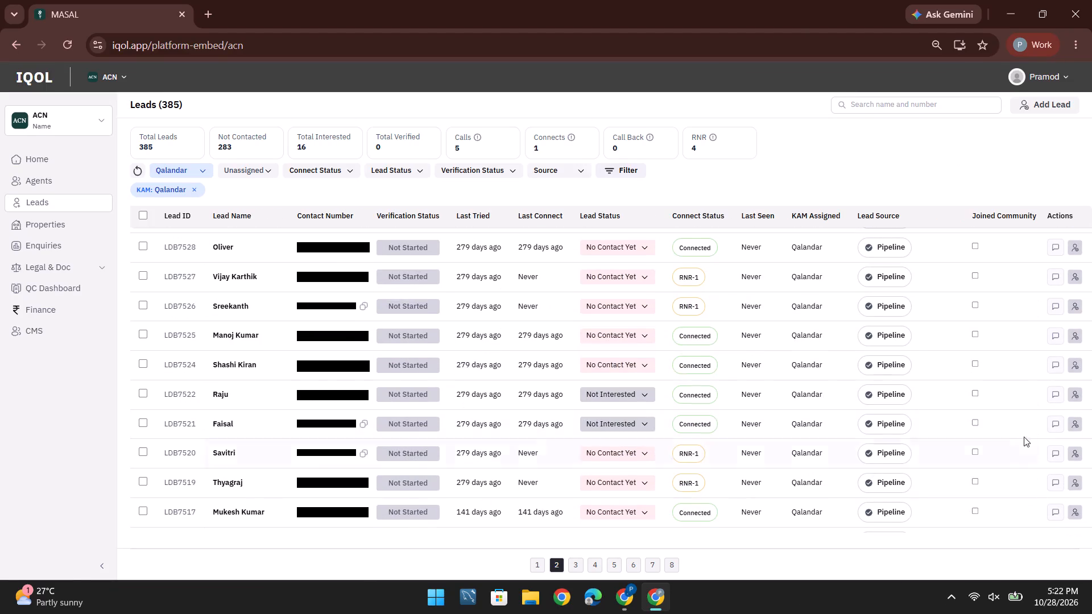
pyautogui.click(1048, 457)
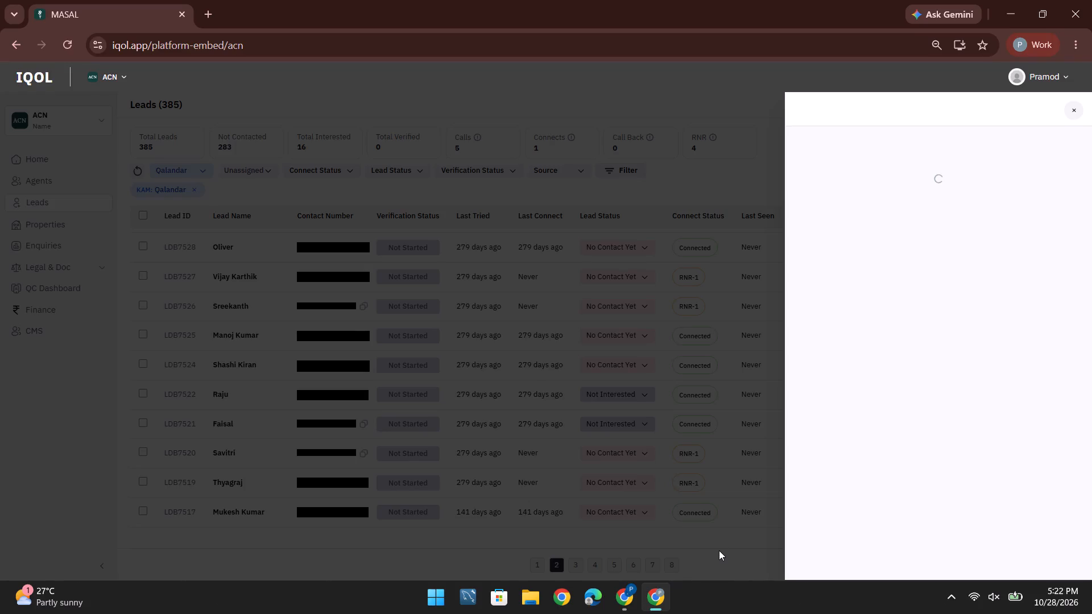
pyautogui.click(744, 529)
pyautogui.hscroll(1, 930, 441)
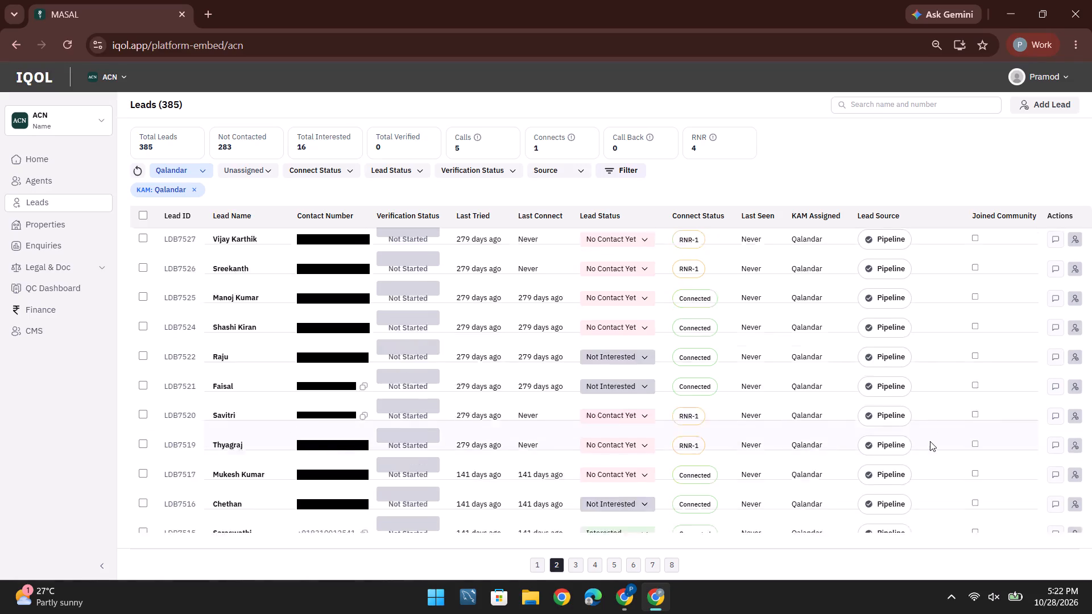
pyautogui.hscroll(3, 930, 441)
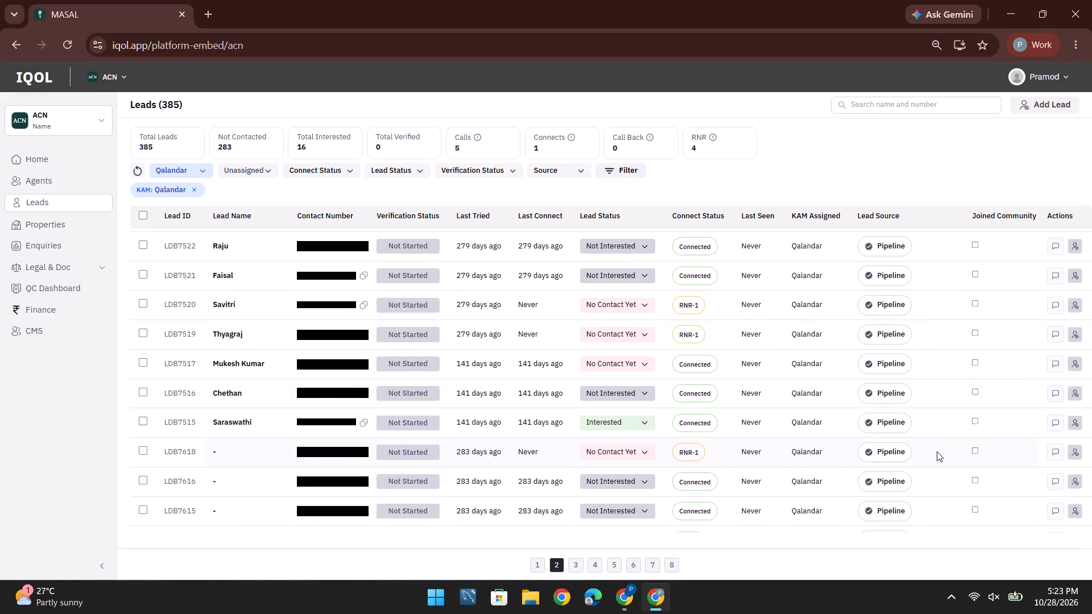
pyautogui.click(1059, 396)
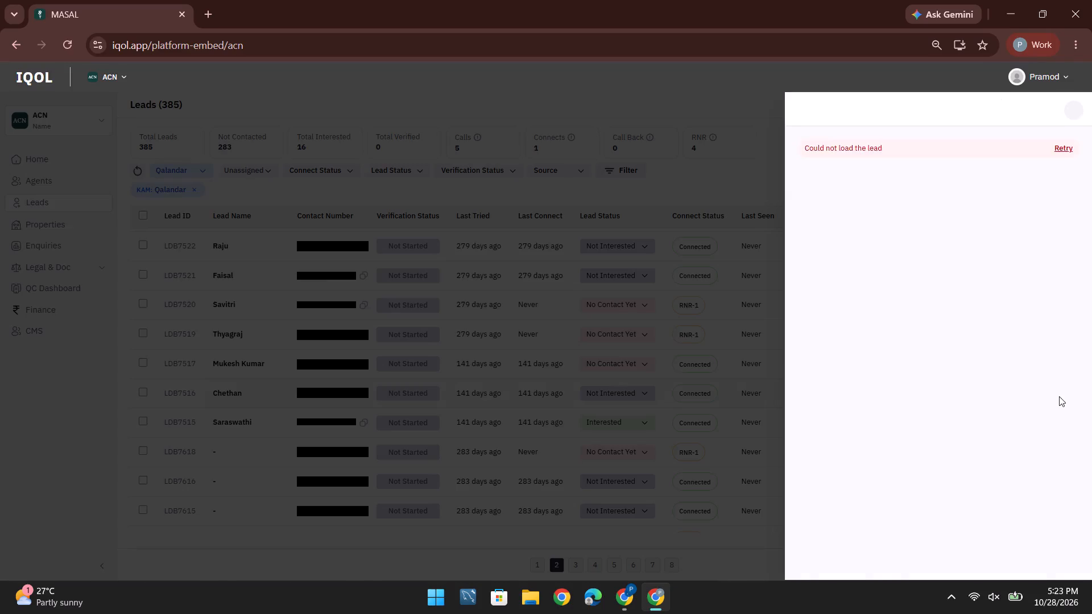
pyautogui.click(747, 530)
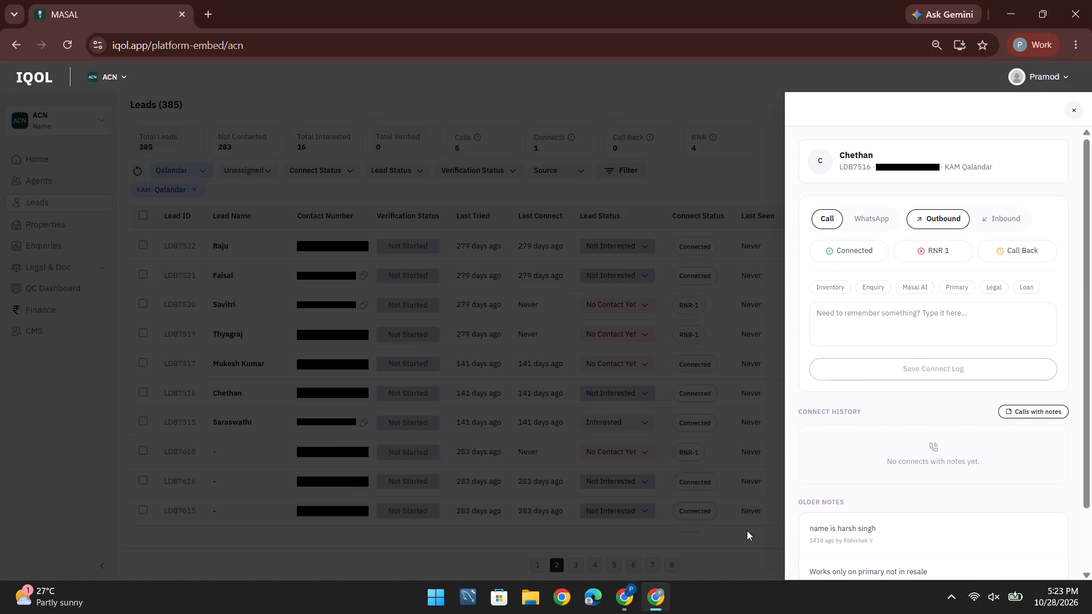
pyautogui.hscroll(3, 875, 450)
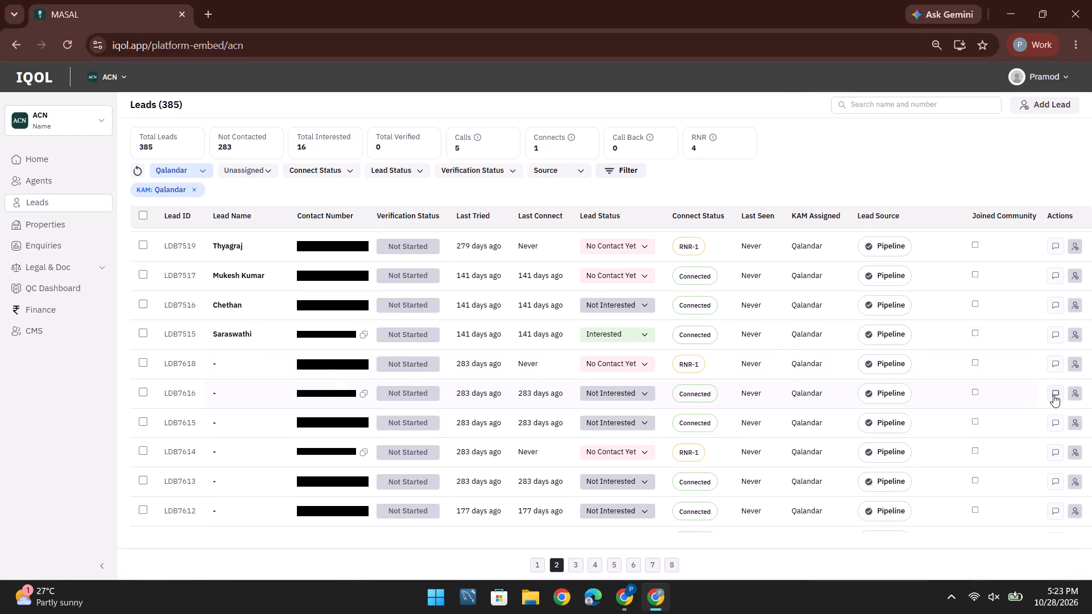
pyautogui.click(1053, 395)
pyautogui.click(744, 541)
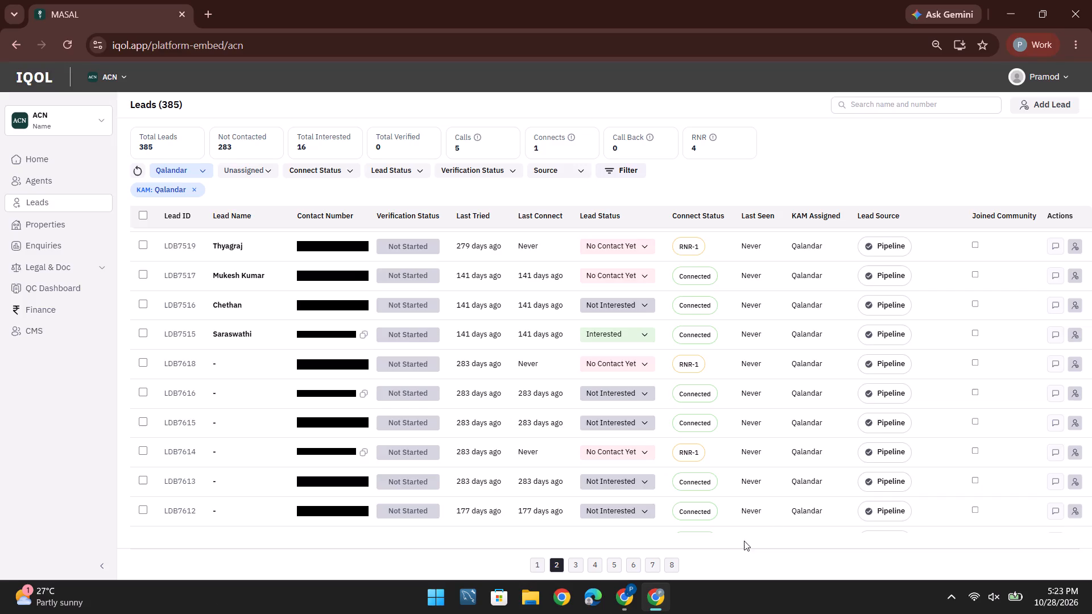
pyautogui.scroll(-1, 829, 496)
pyautogui.click(1053, 383)
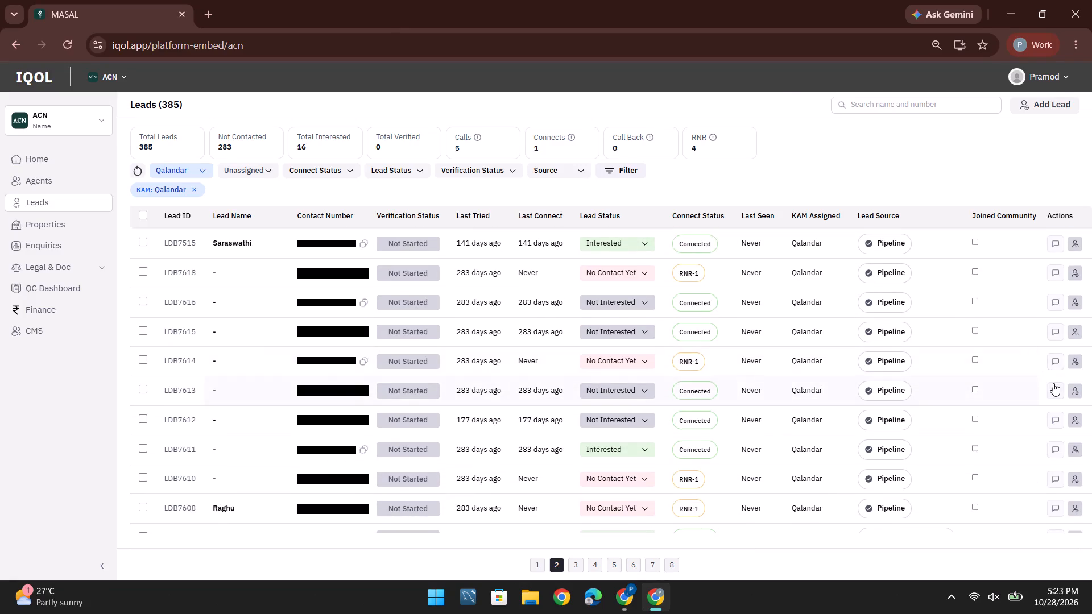
pyautogui.click(731, 530)
pyautogui.scroll(-1, 784, 492)
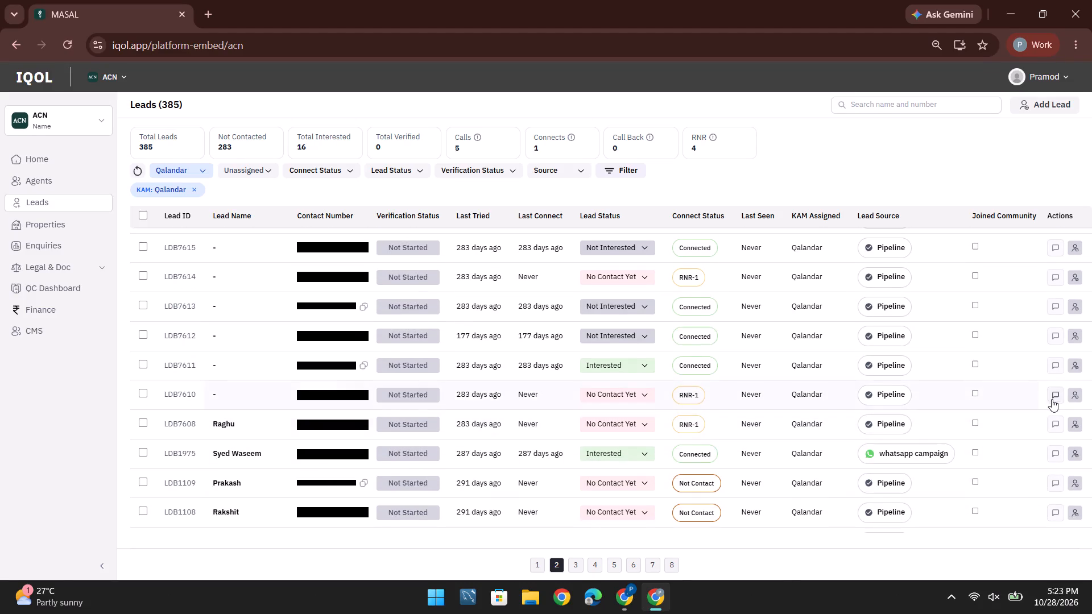
pyautogui.click(1052, 399)
pyautogui.click(759, 519)
pyautogui.scroll(-1, 821, 486)
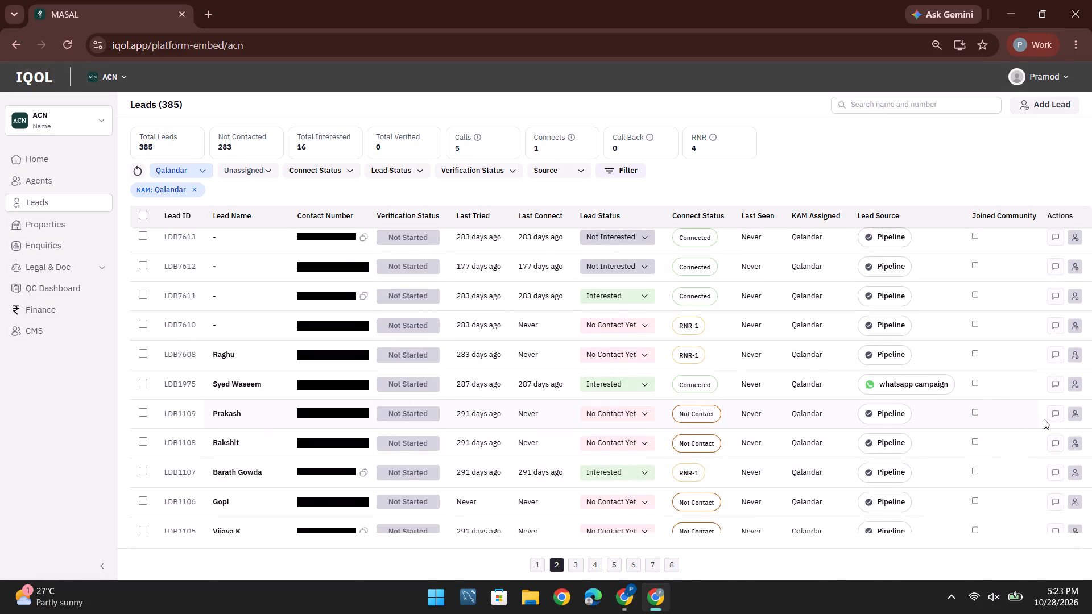
pyautogui.click(1057, 414)
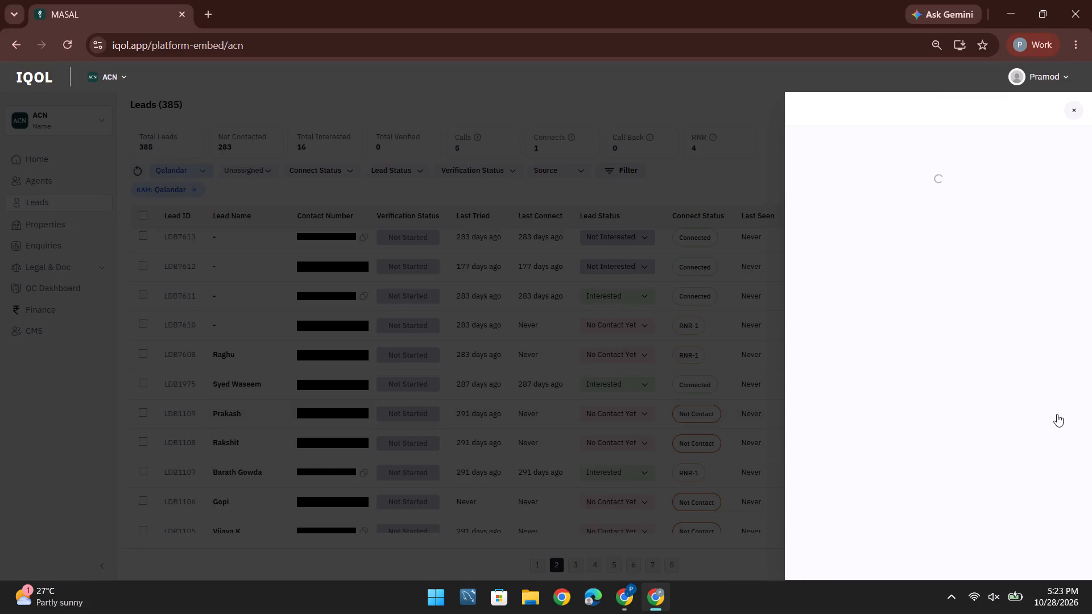
pyautogui.click(770, 528)
pyautogui.click(1051, 499)
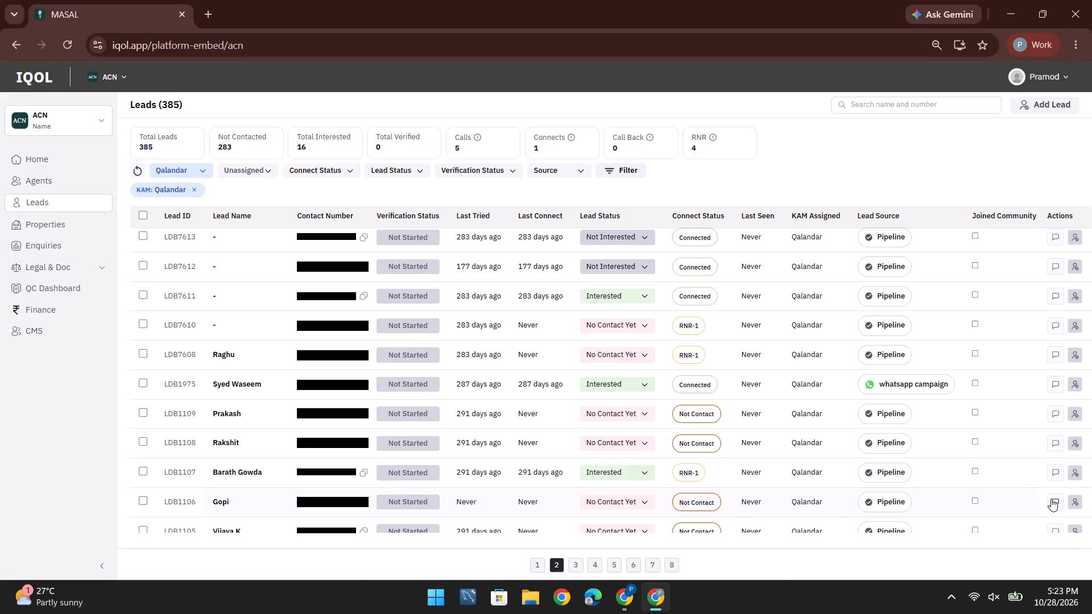
pyautogui.click(749, 541)
pyautogui.scroll(-3, 732, 613)
pyautogui.scroll(-3, 832, 445)
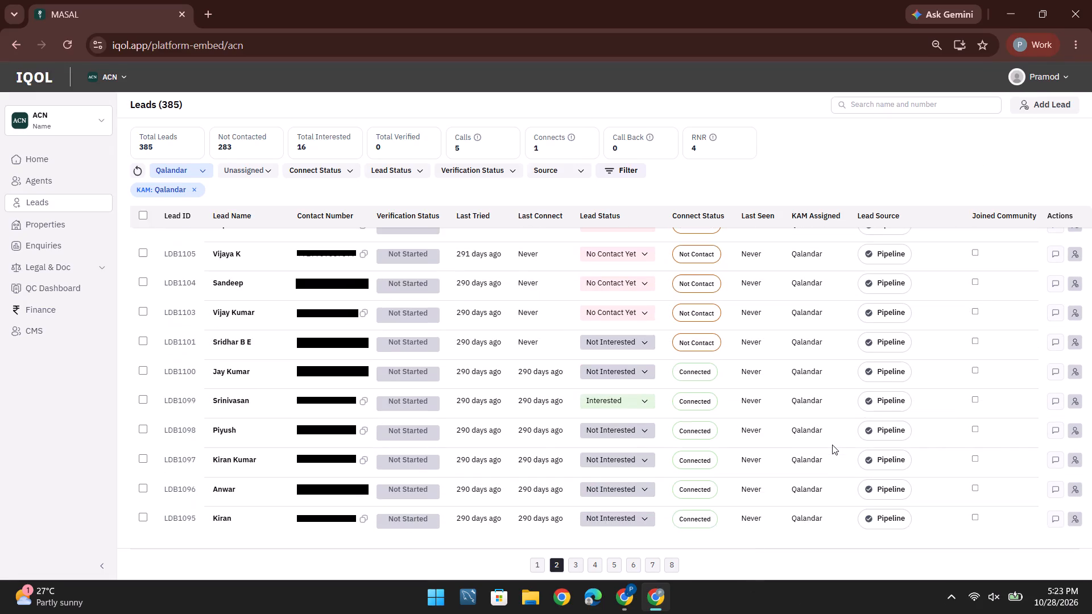
pyautogui.scroll(-1, 832, 445)
pyautogui.click(1054, 345)
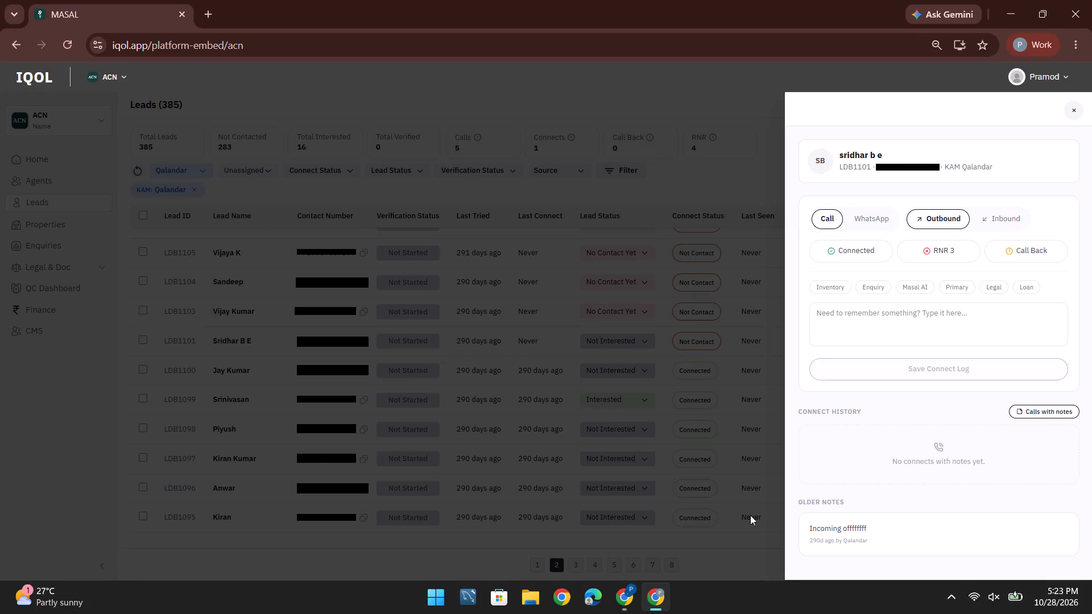
pyautogui.click(750, 515)
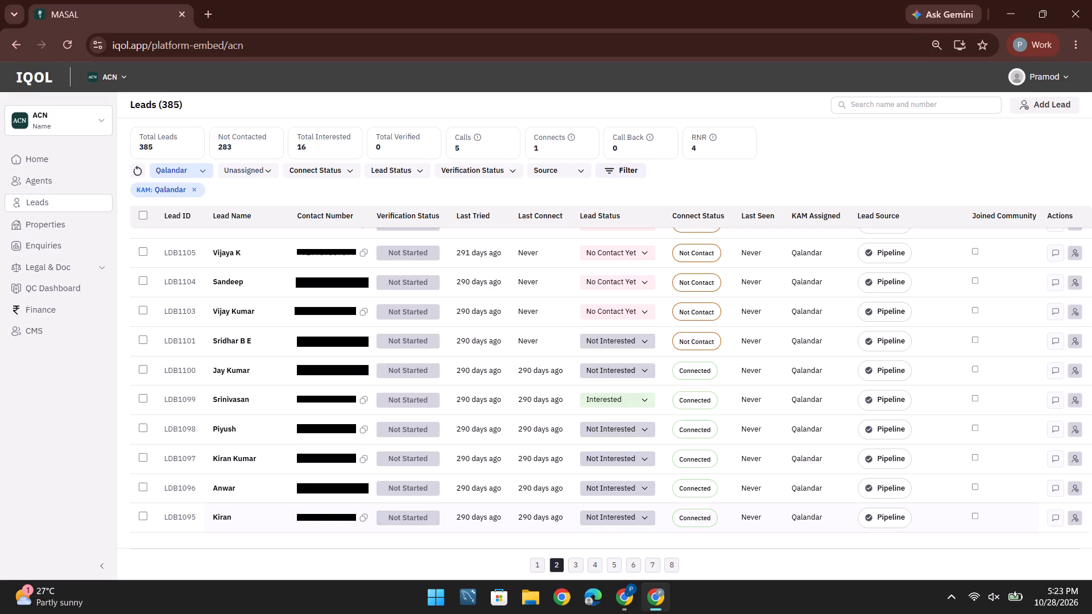
pyautogui.click(1054, 362)
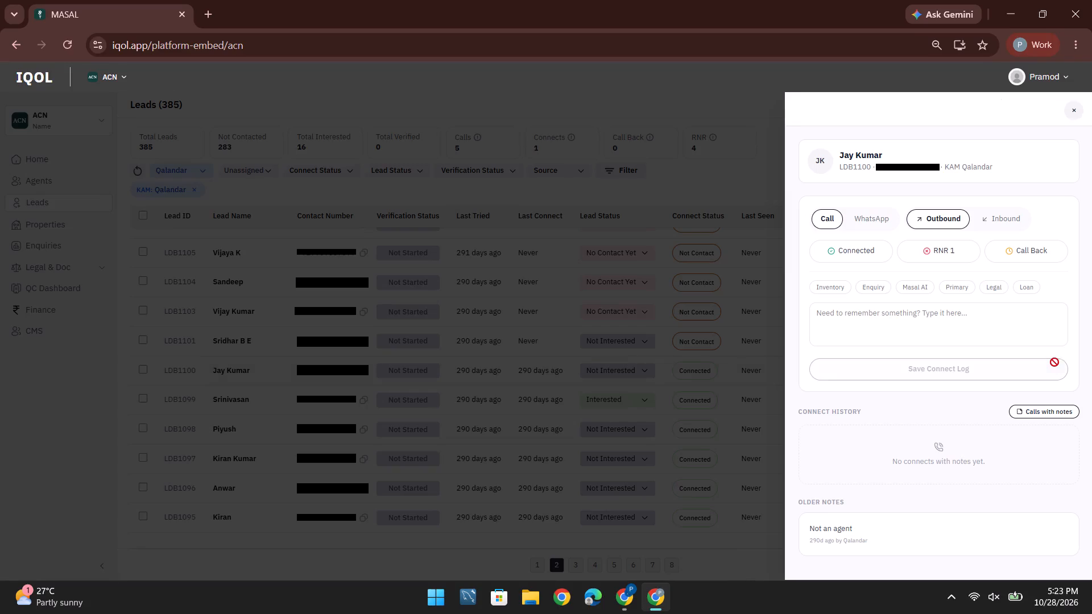
pyautogui.click(754, 528)
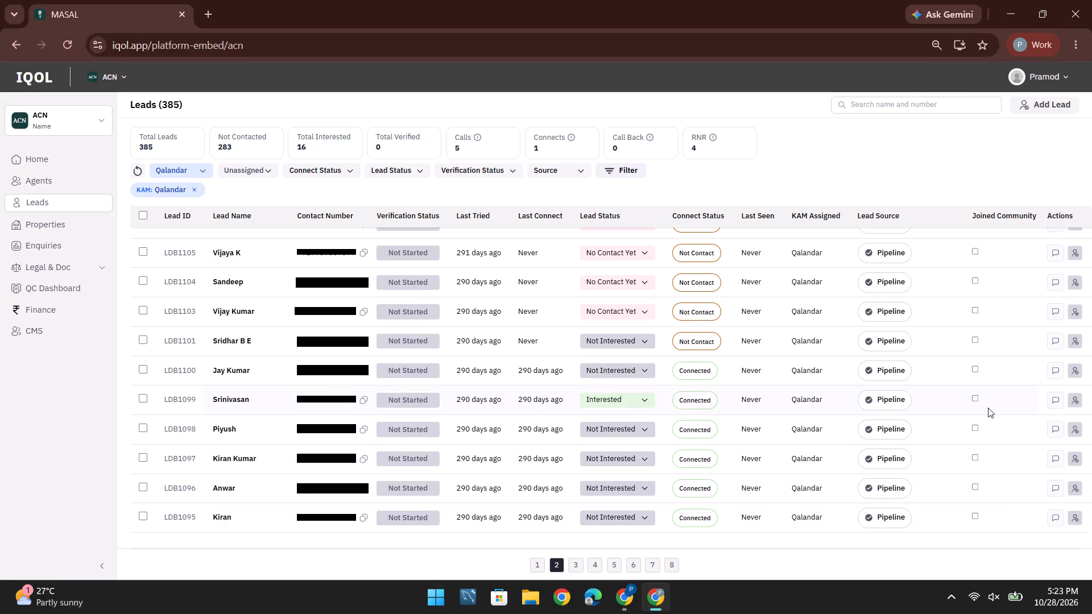
pyautogui.click(1064, 427)
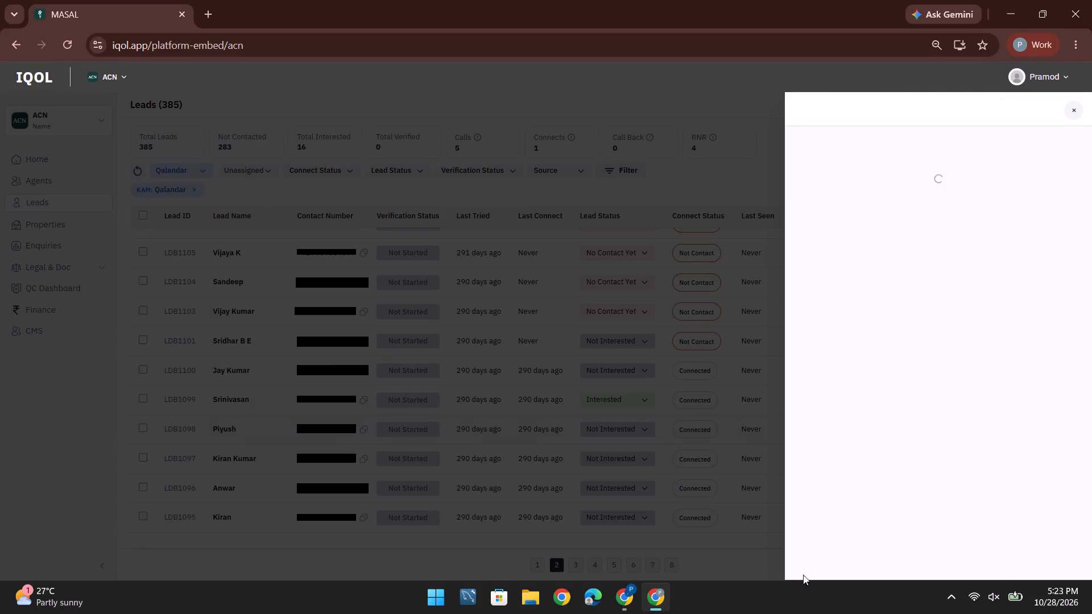
pyautogui.click(766, 530)
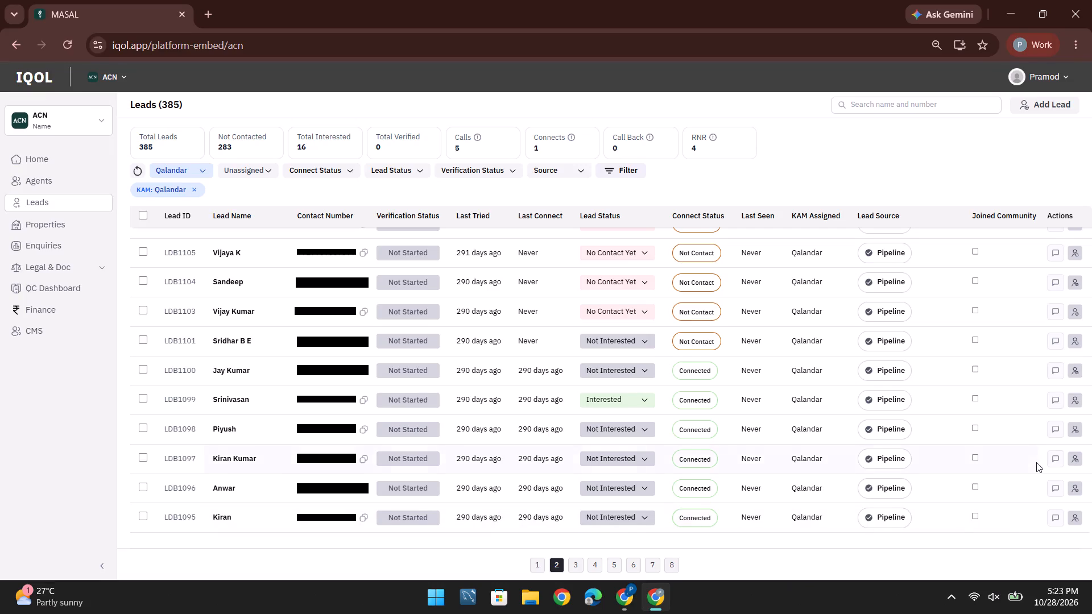
pyautogui.click(1064, 428)
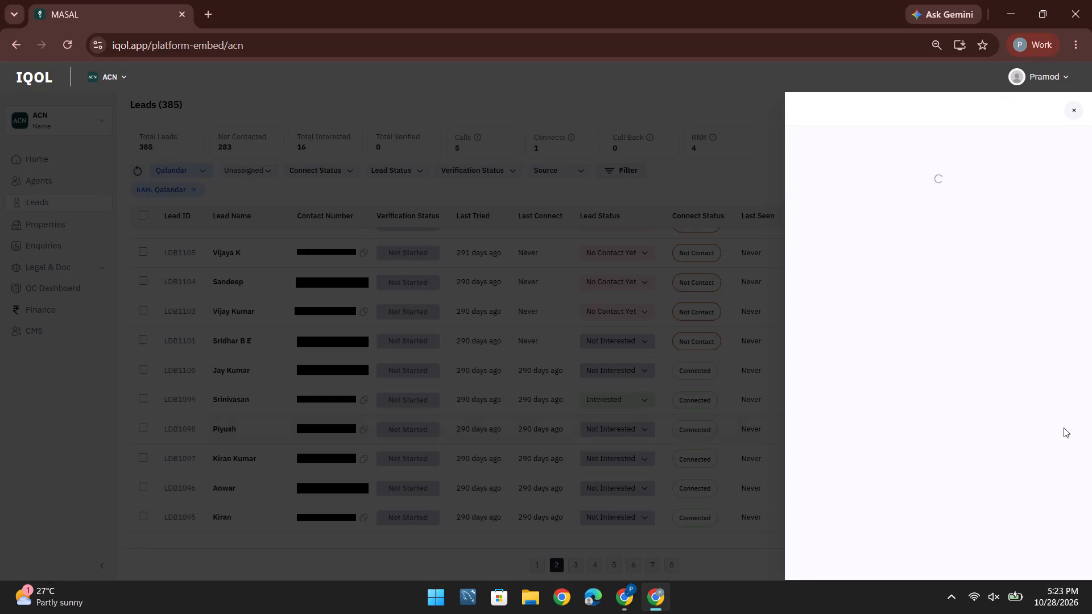
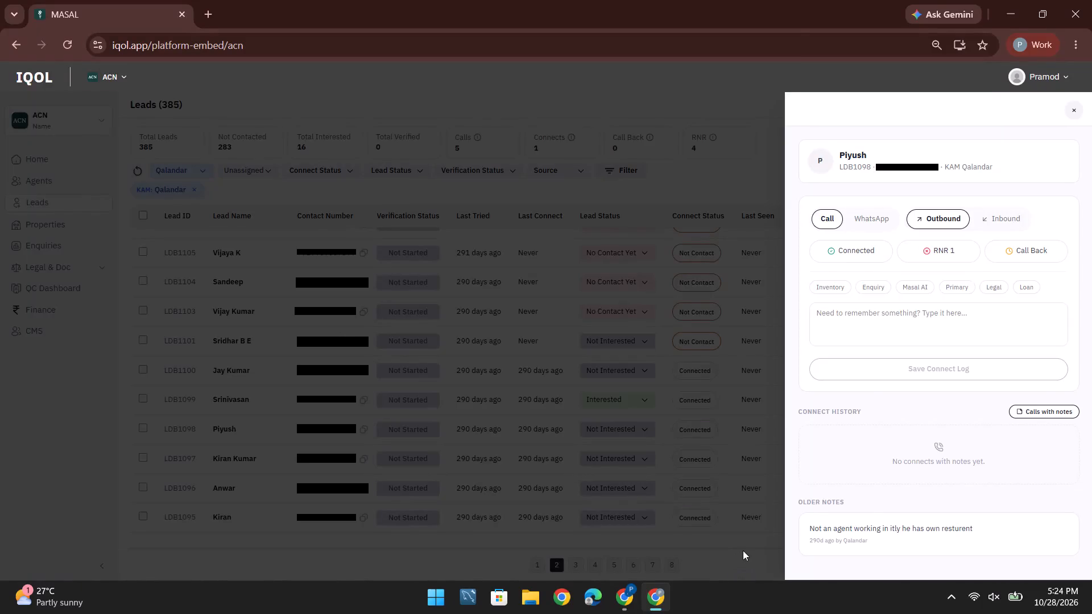
pyautogui.click(743, 550)
pyautogui.click(587, 563)
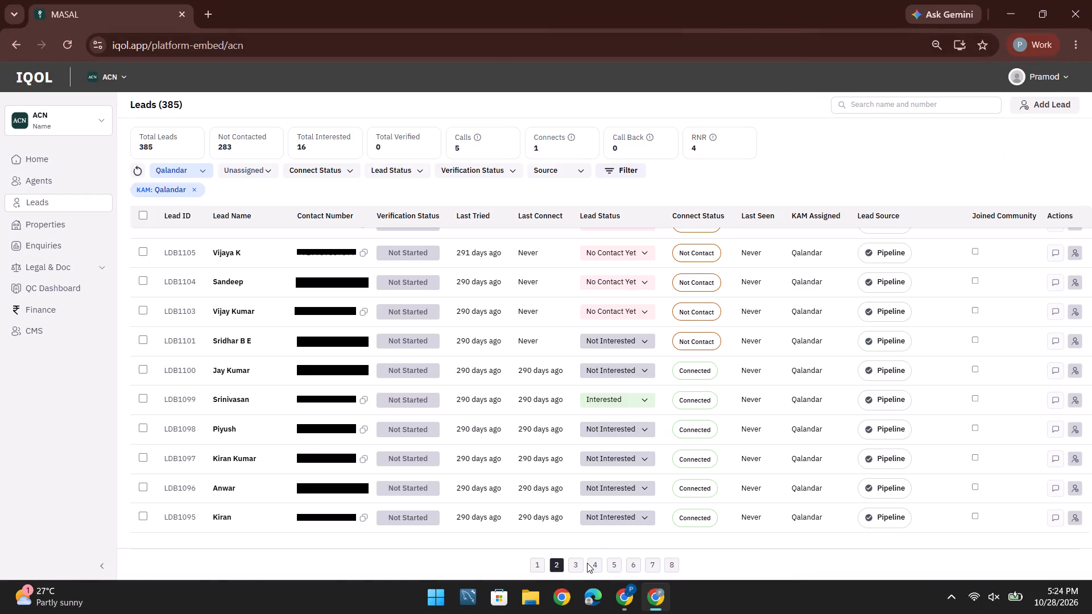
pyautogui.click(593, 563)
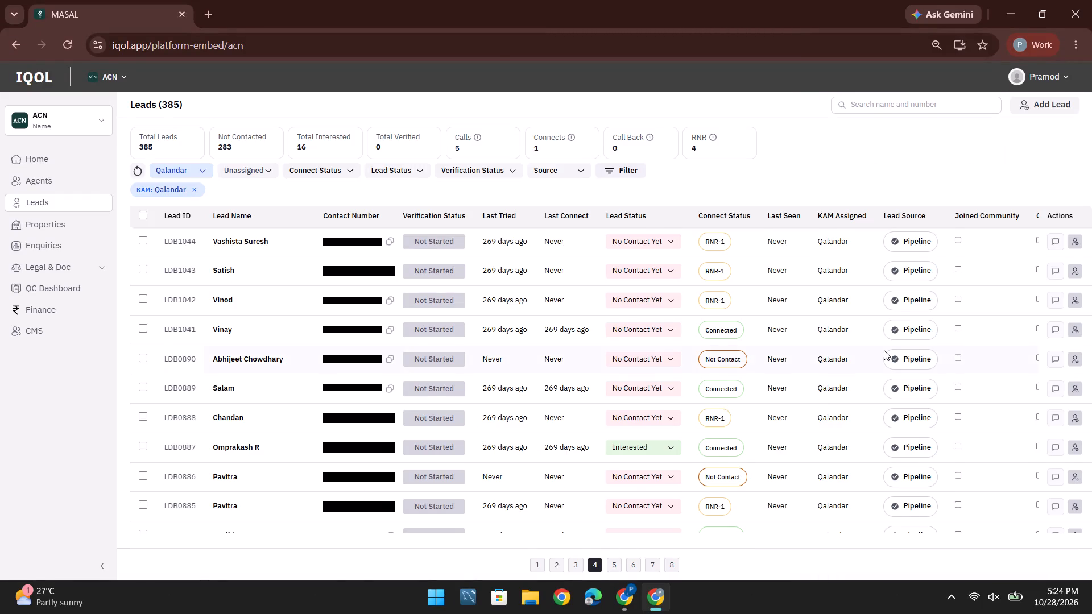
pyautogui.scroll(-3, 884, 350)
pyautogui.click(1060, 368)
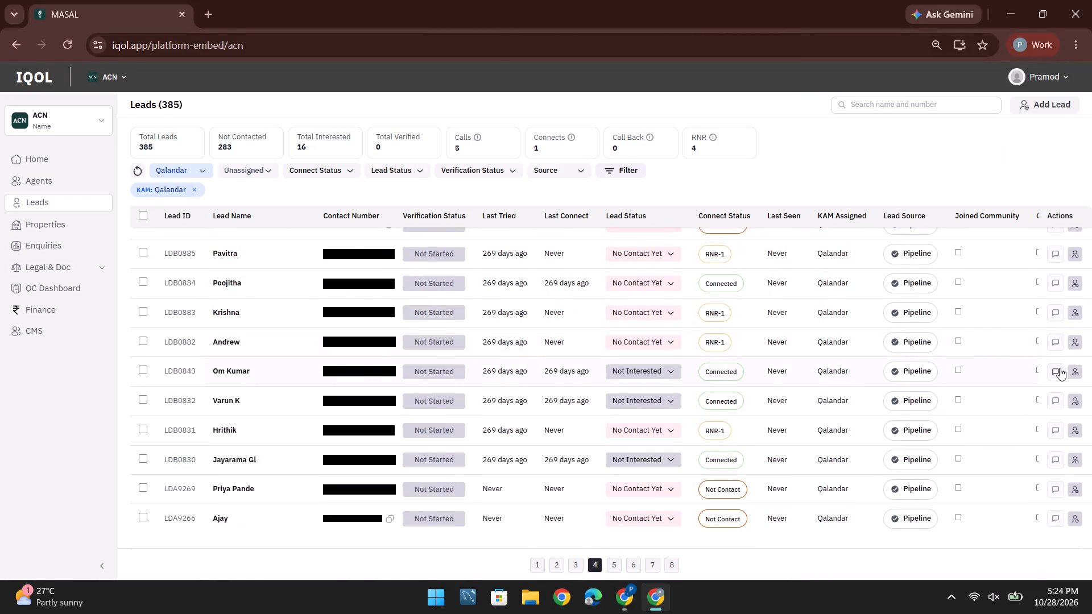
pyautogui.click(758, 541)
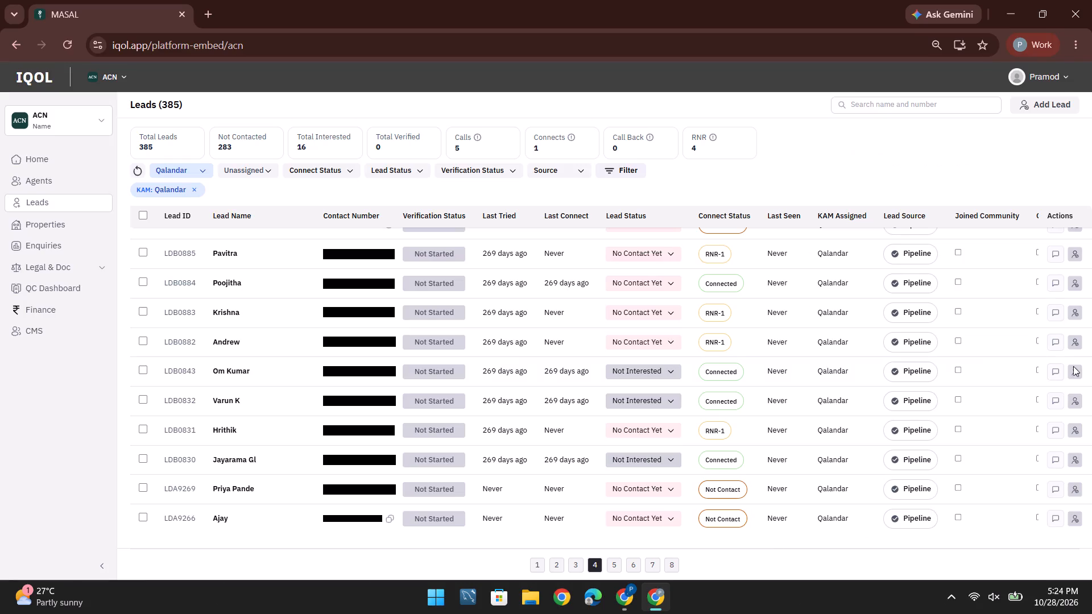
pyautogui.click(1054, 399)
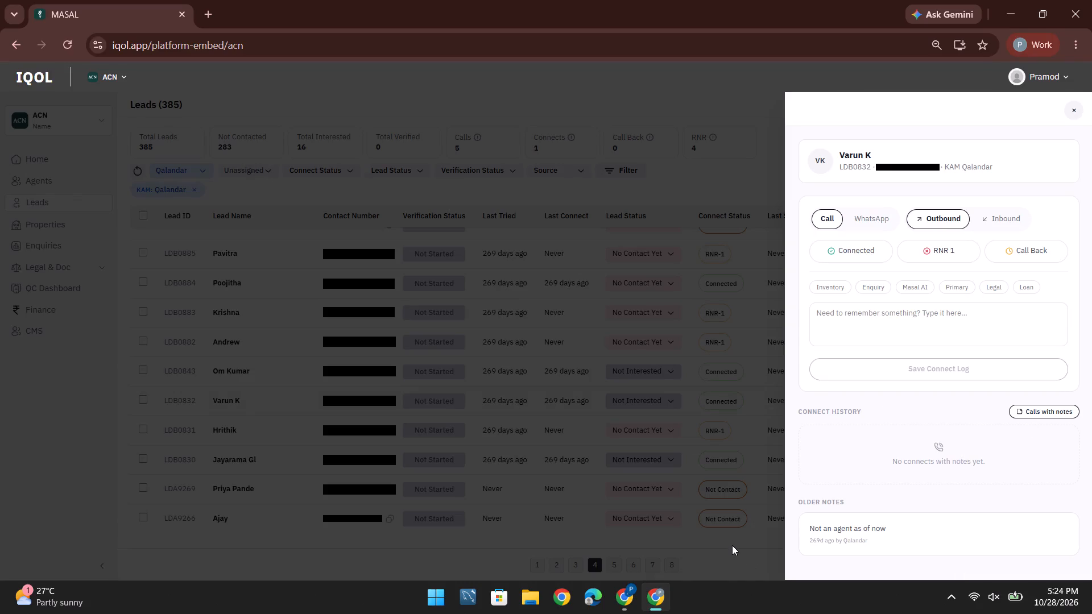
pyautogui.click(732, 545)
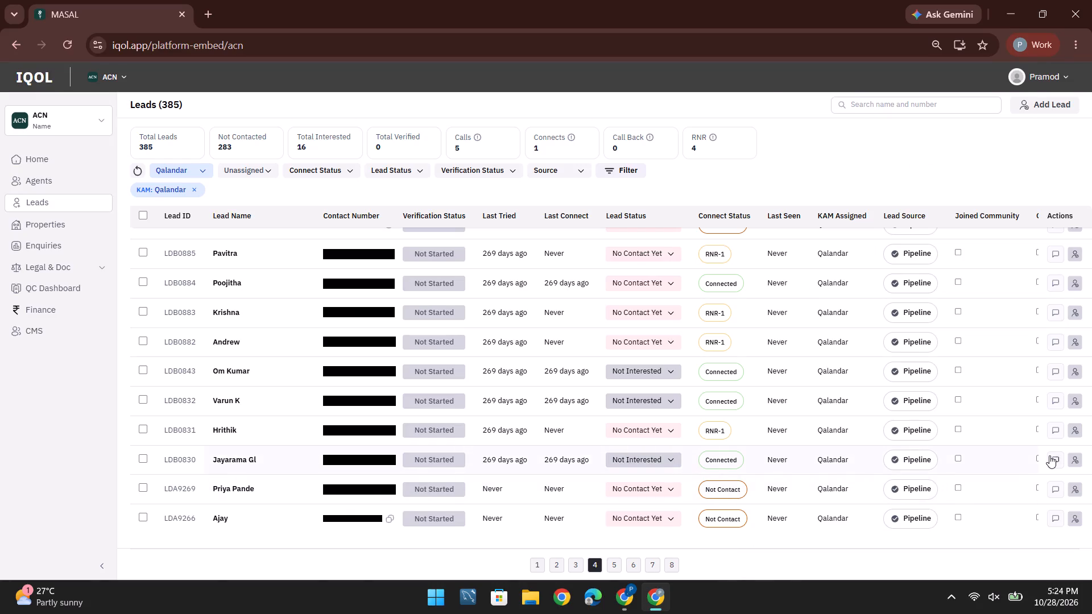
pyautogui.click(1049, 455)
pyautogui.click(783, 526)
pyautogui.scroll(-4, 879, 446)
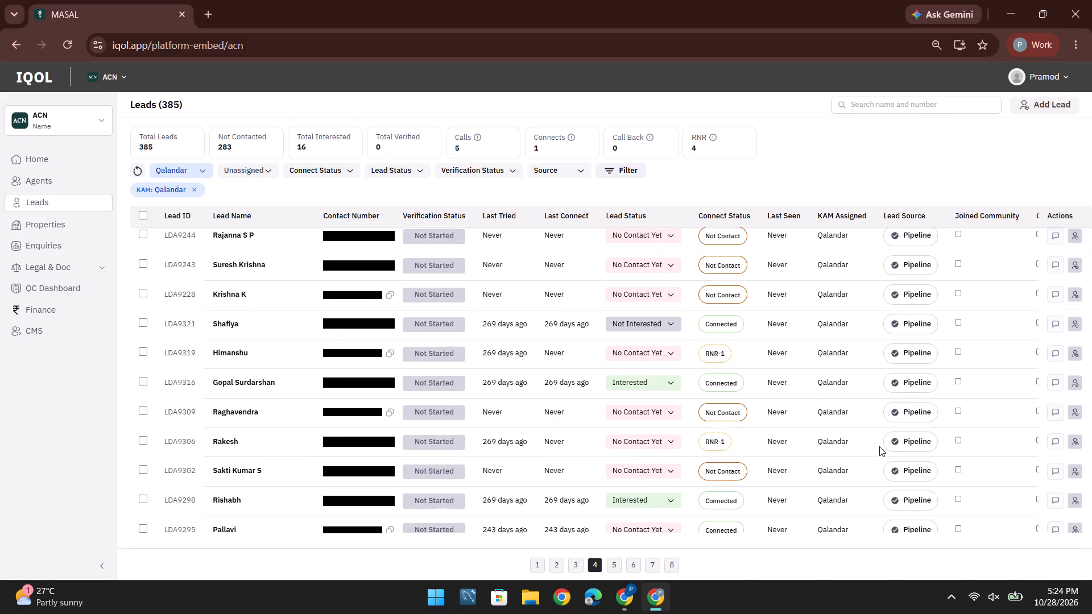
pyautogui.click(1057, 325)
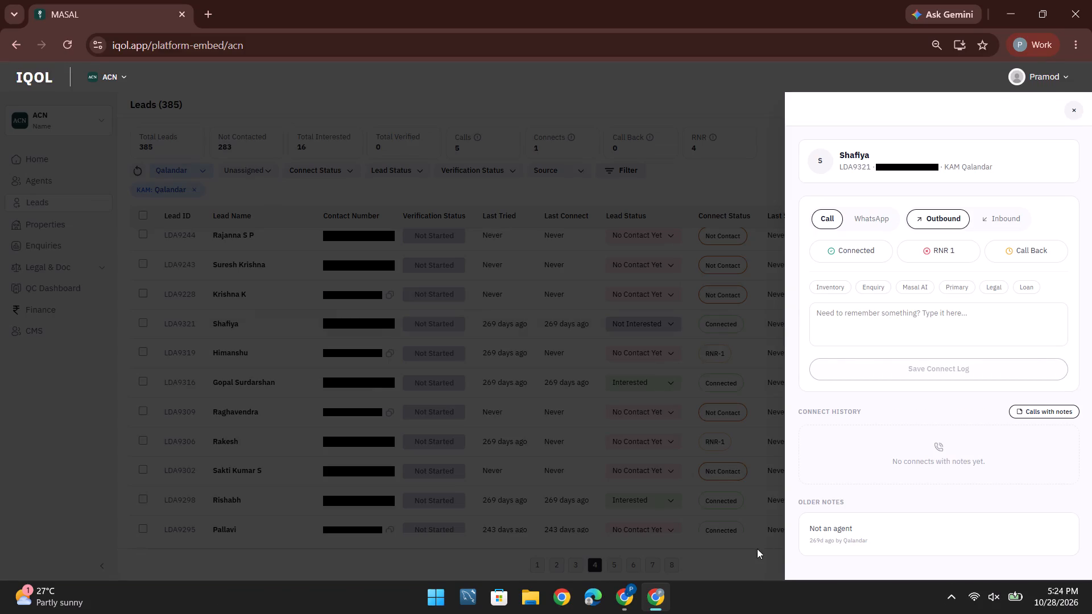
pyautogui.click(757, 549)
pyautogui.scroll(-3, 873, 457)
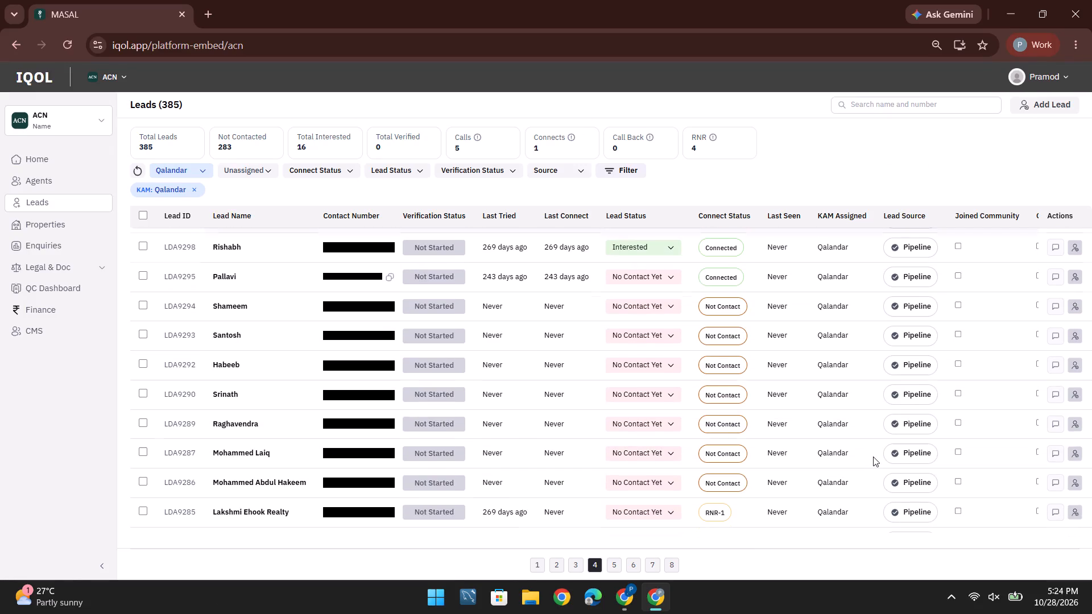
# Look through the remaining leads on page 4 of Qalandar's list and go on to page 5.
pyautogui.scroll(-2, 873, 457)
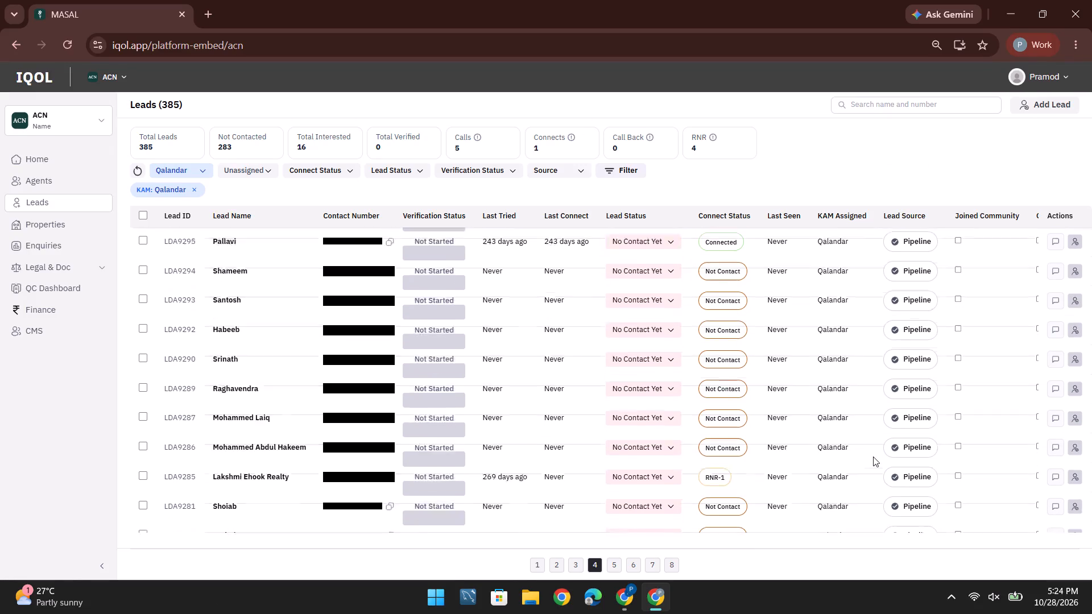
pyautogui.scroll(-6, 873, 457)
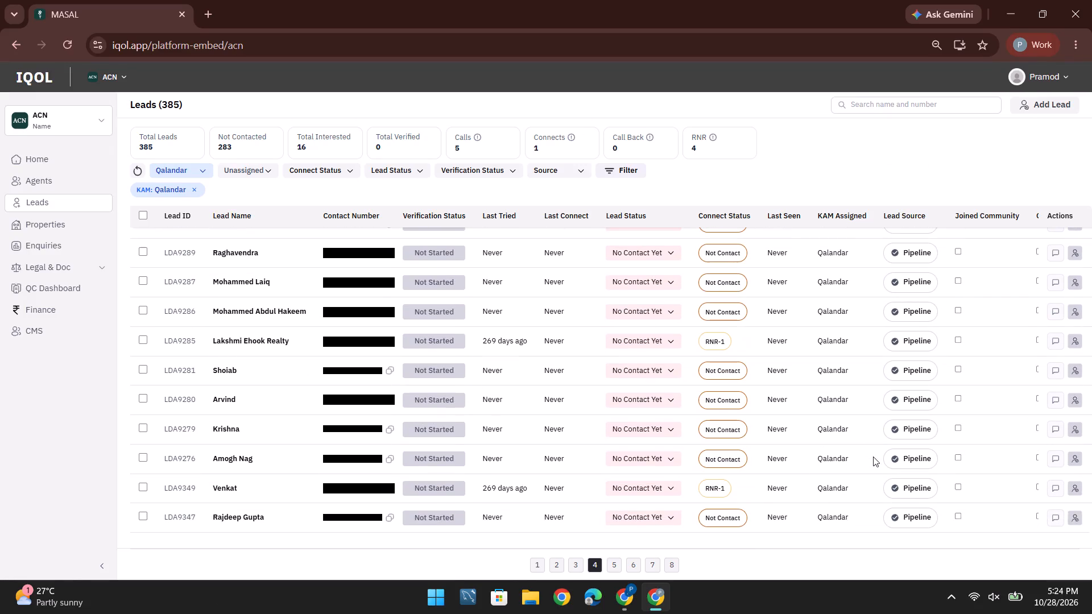
pyautogui.click(619, 562)
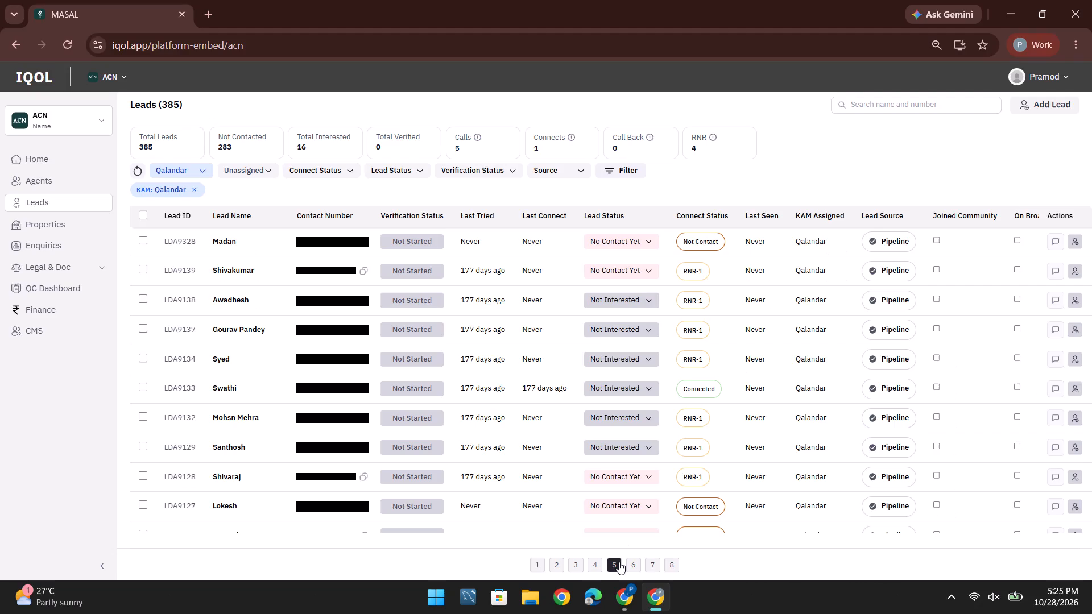
pyautogui.click(1062, 305)
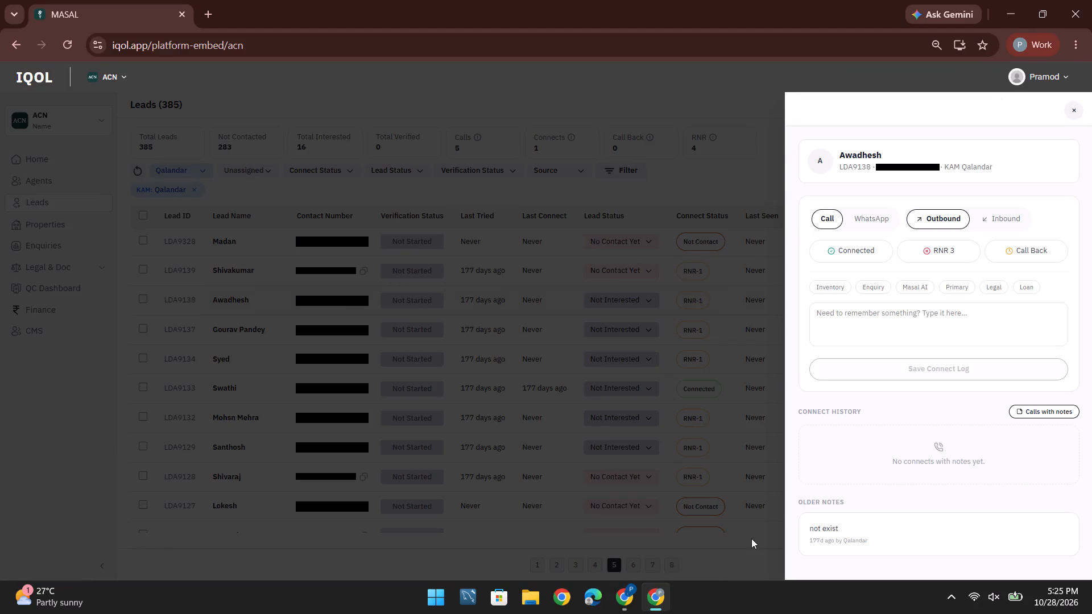
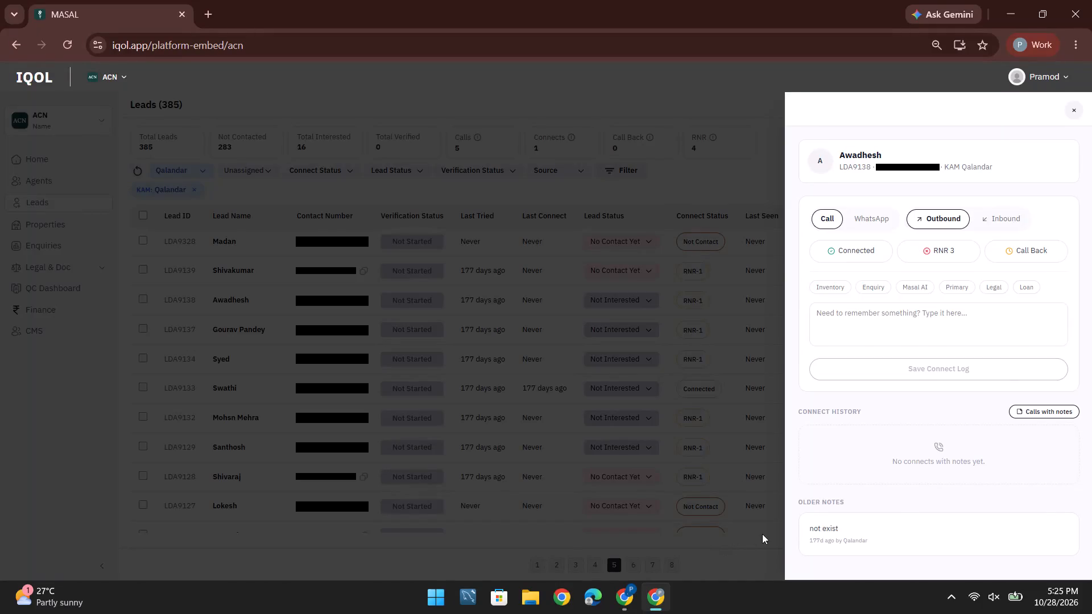
pyautogui.click(762, 534)
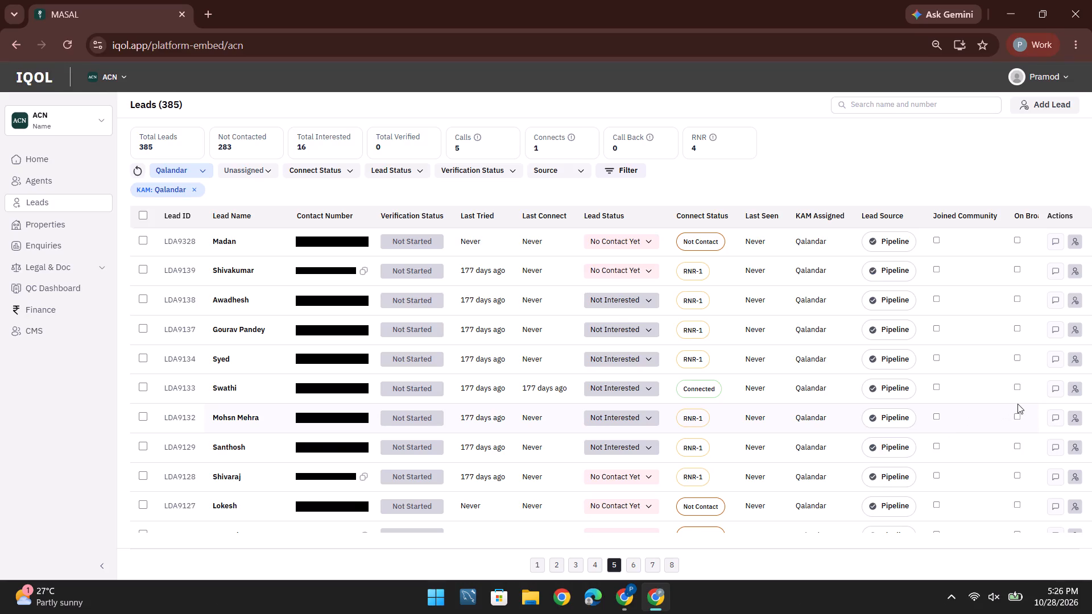
pyautogui.click(1058, 330)
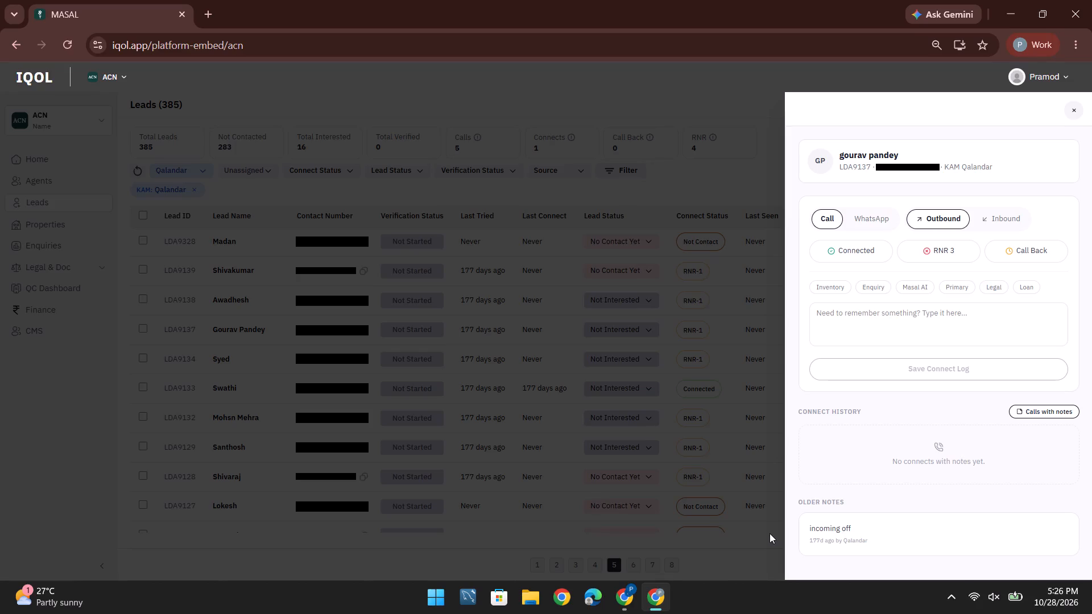
pyautogui.click(742, 542)
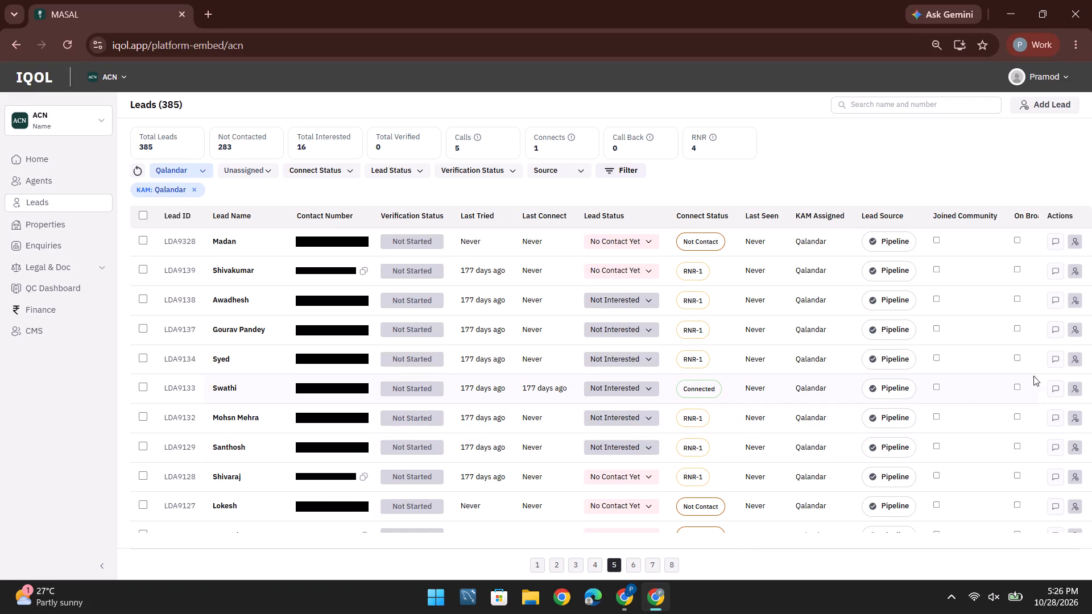
pyautogui.click(1053, 360)
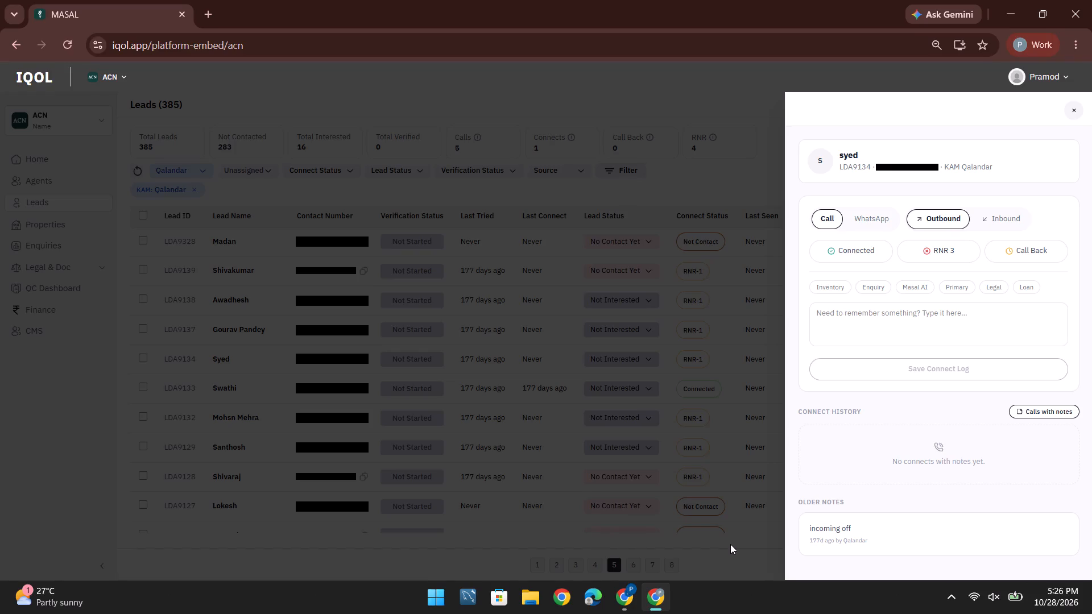
pyautogui.click(763, 528)
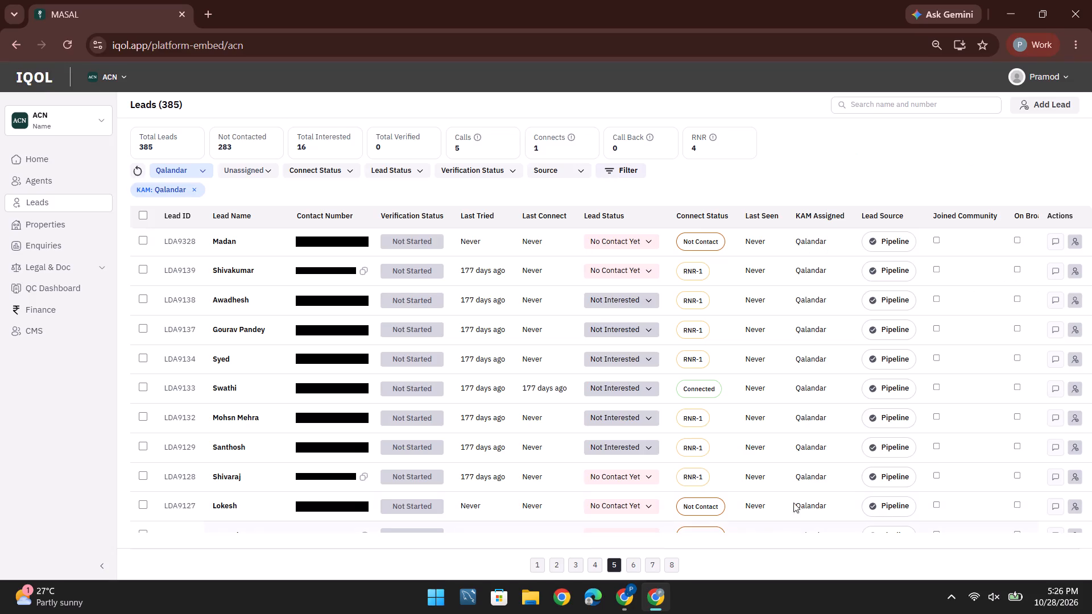
pyautogui.click(1050, 389)
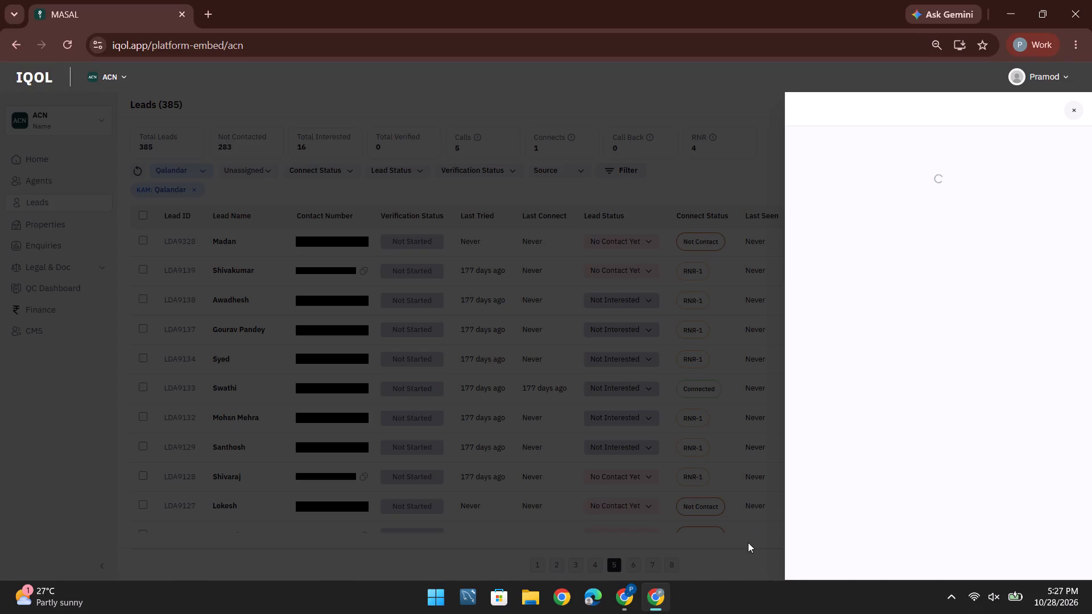
pyautogui.click(748, 542)
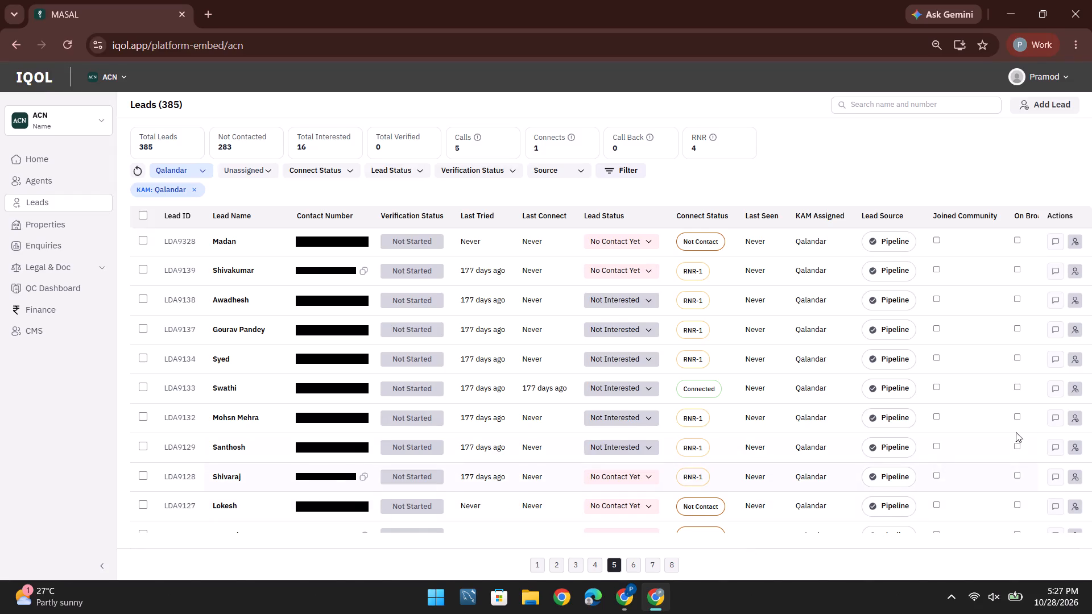
pyautogui.click(1057, 395)
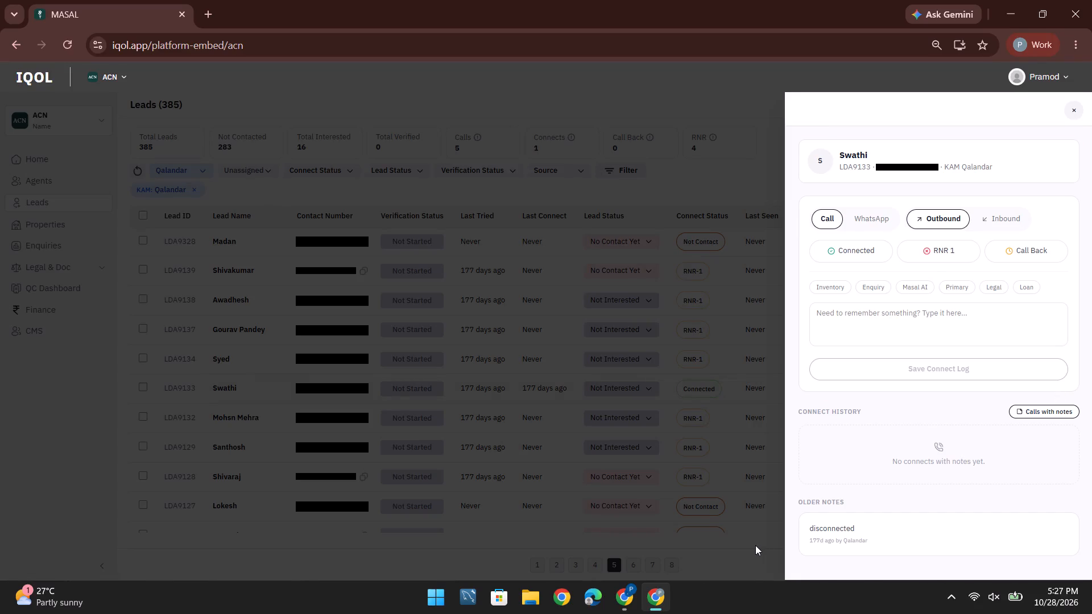
pyautogui.click(755, 545)
pyautogui.click(1061, 417)
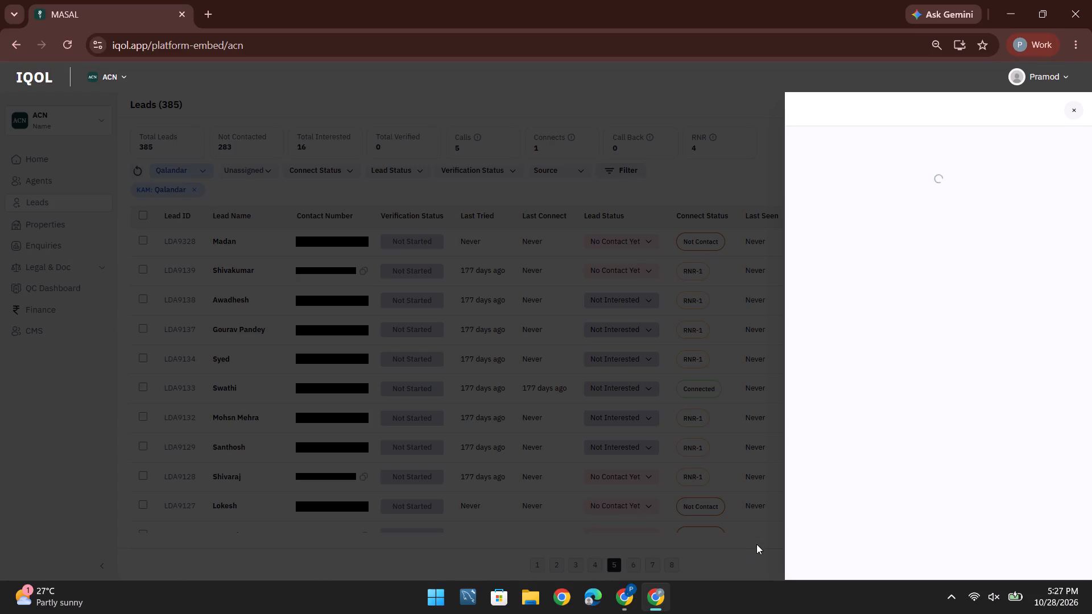
pyautogui.click(756, 544)
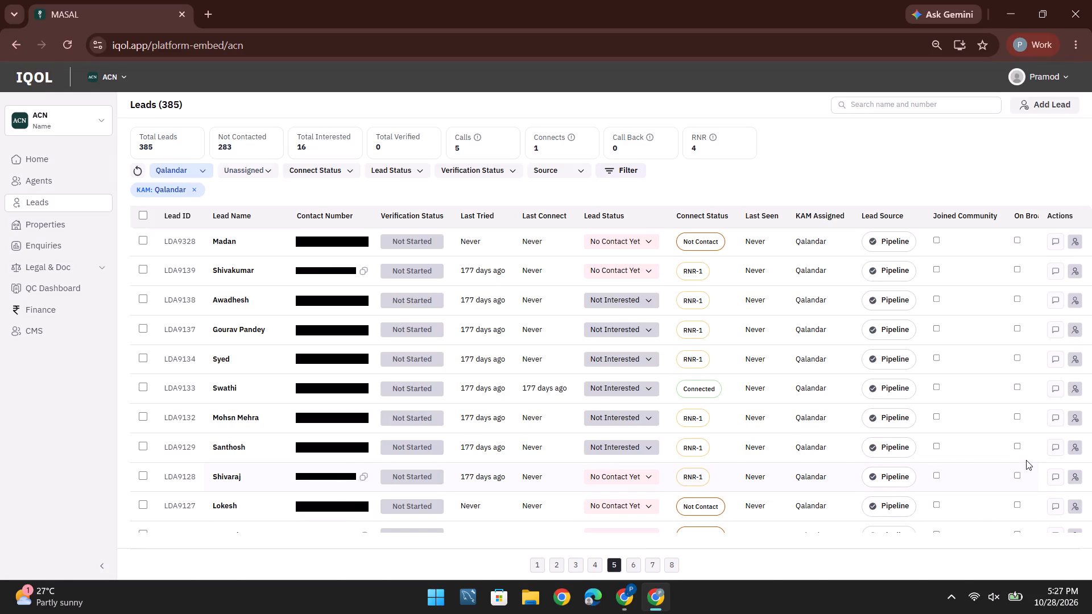
pyautogui.click(1054, 445)
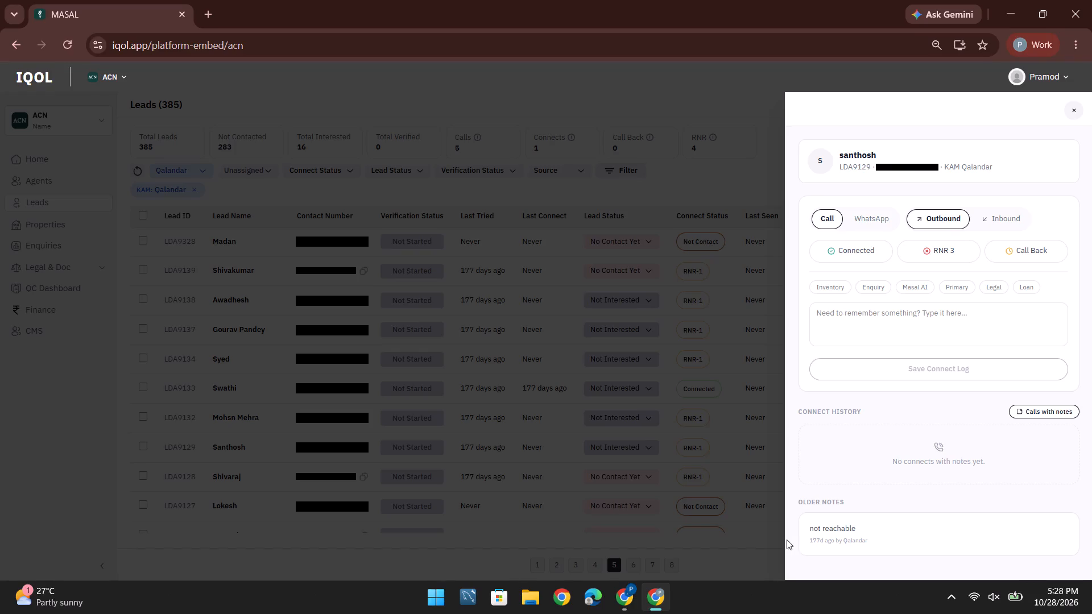
pyautogui.click(768, 533)
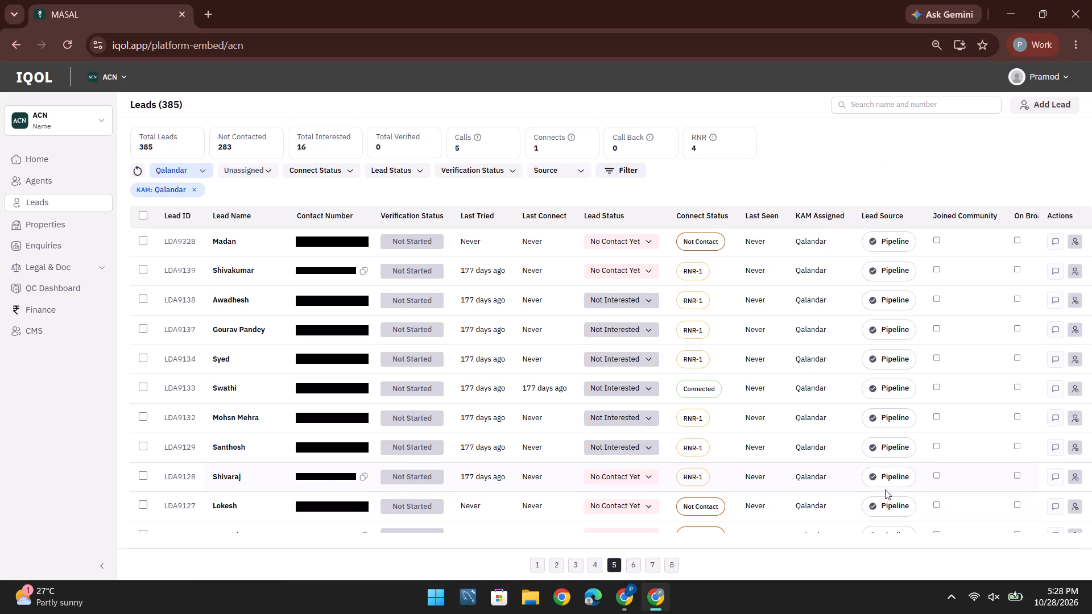
pyautogui.hscroll(3, 885, 489)
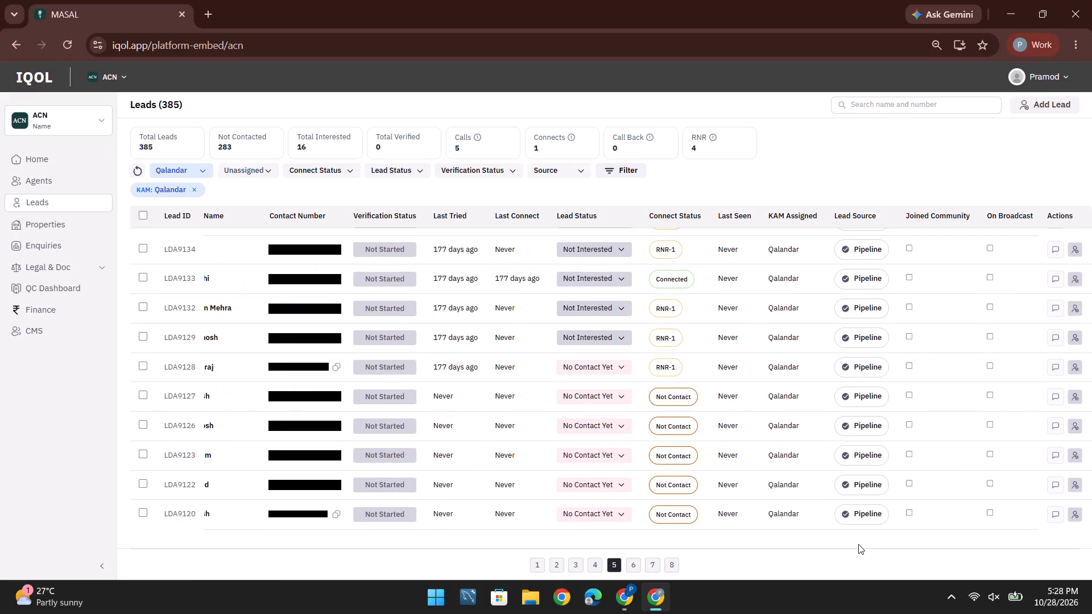
pyautogui.hscroll(3, 781, 484)
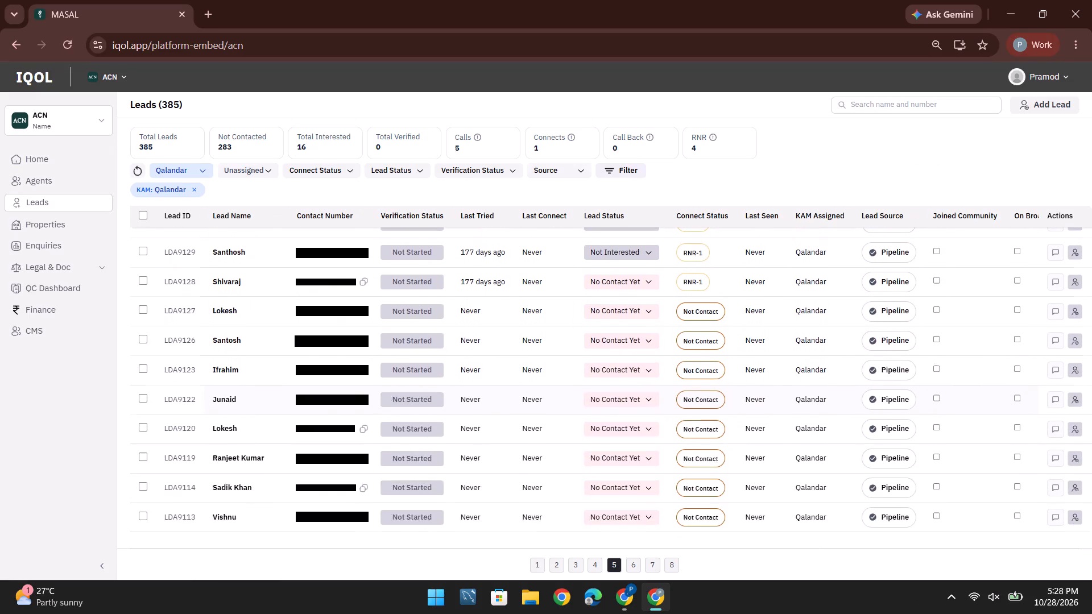
pyautogui.scroll(-1, 781, 484)
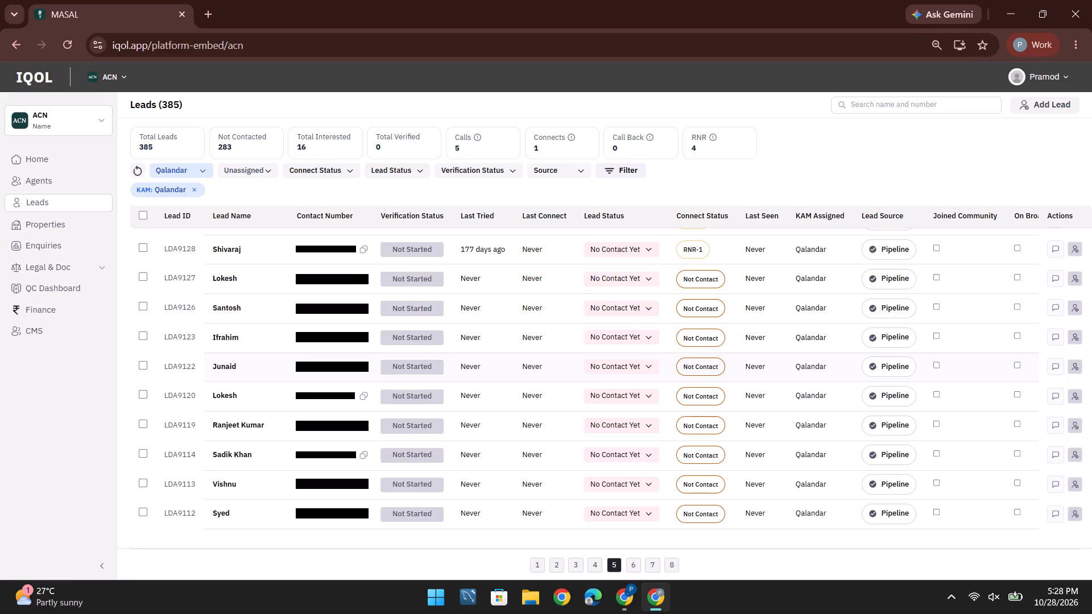
pyautogui.click(1054, 253)
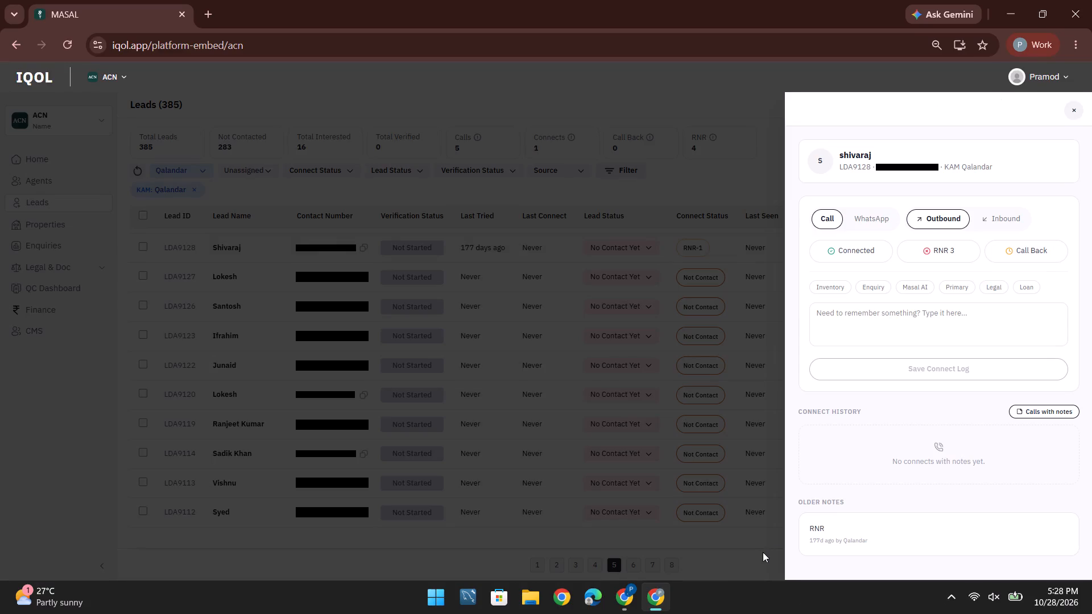
pyautogui.click(763, 552)
pyautogui.click(1076, 252)
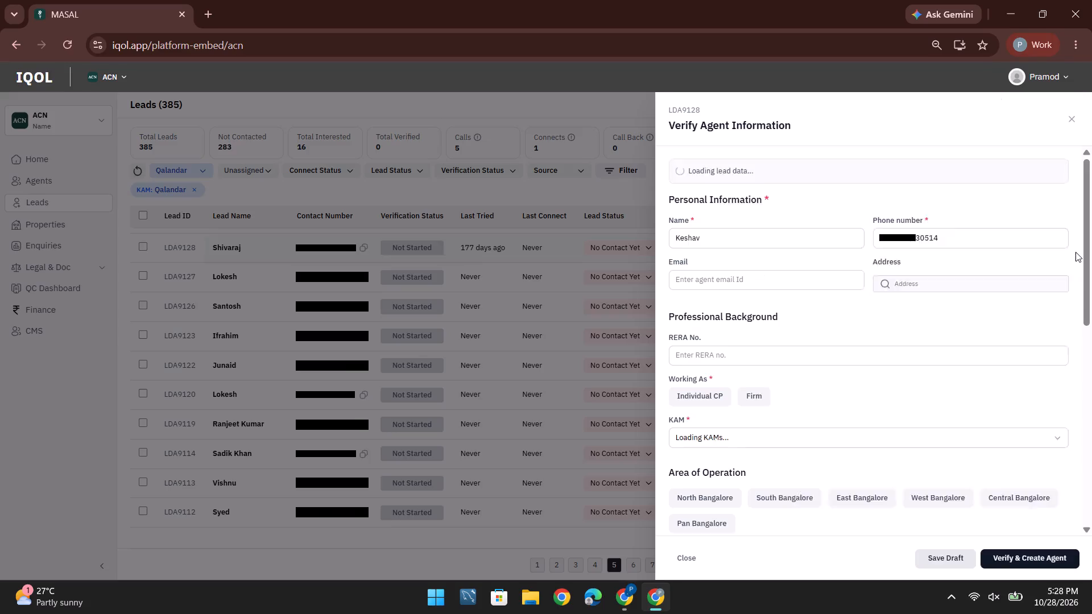
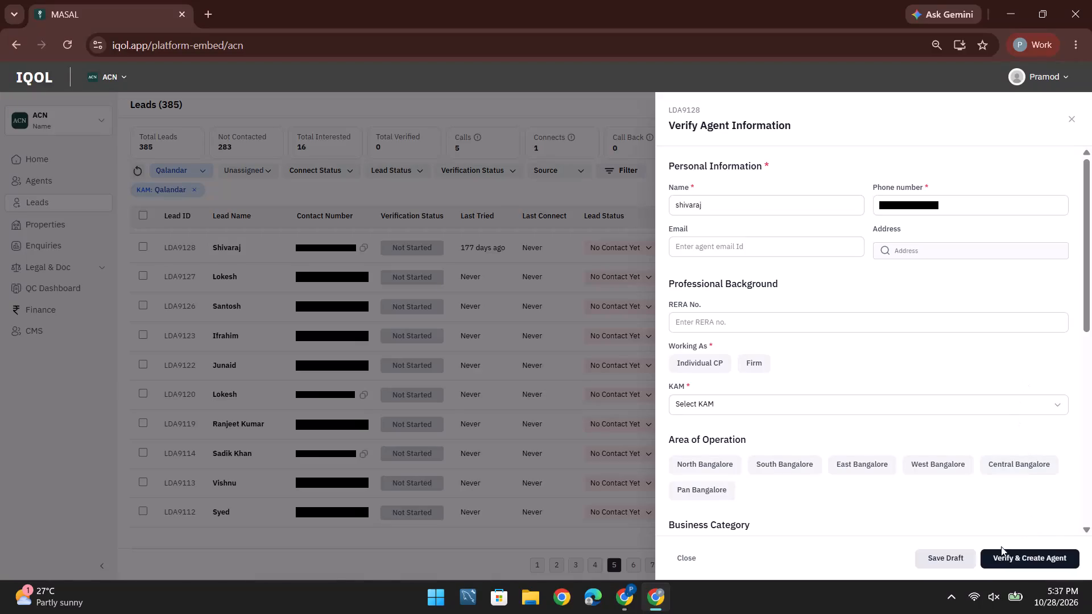
# Show the hidden background app icons in the Windows system tray.
pyautogui.click(950, 605)
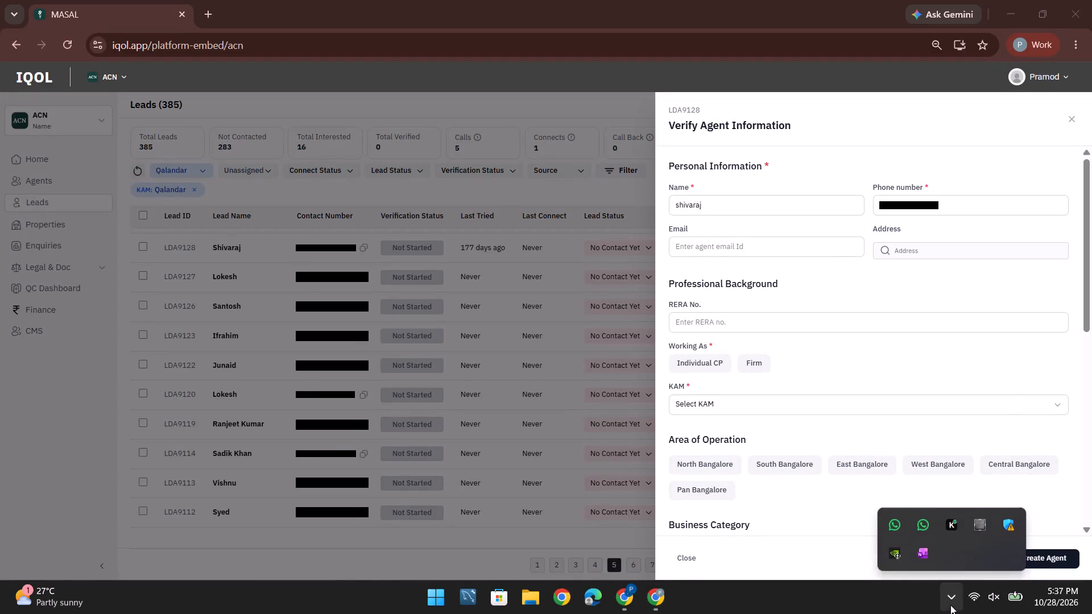
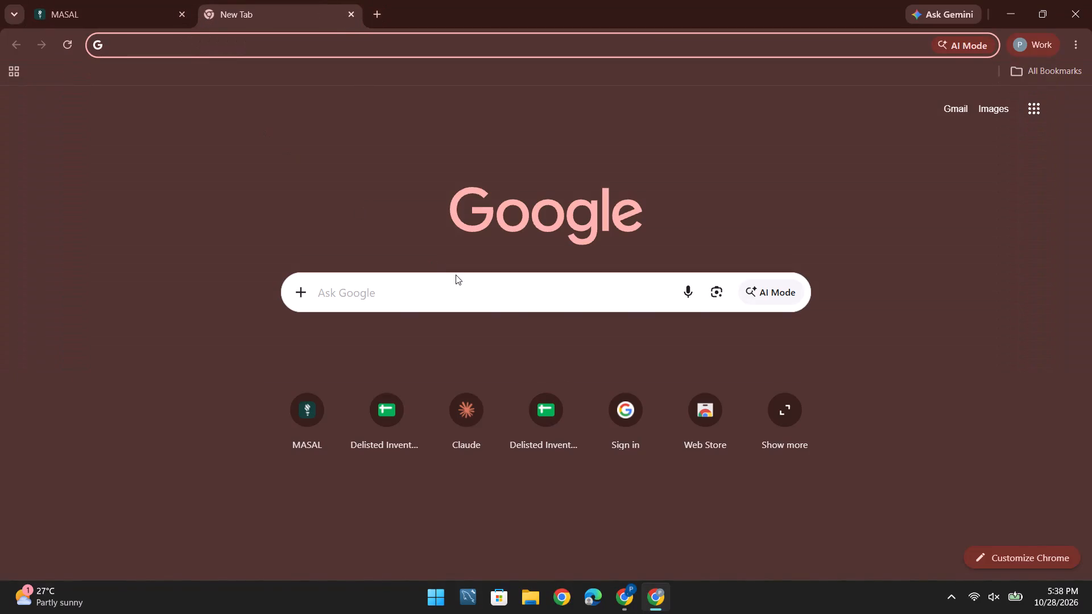
# Open MASAL in the new tab and bring up the ACN Agents list.
pyautogui.click(319, 427)
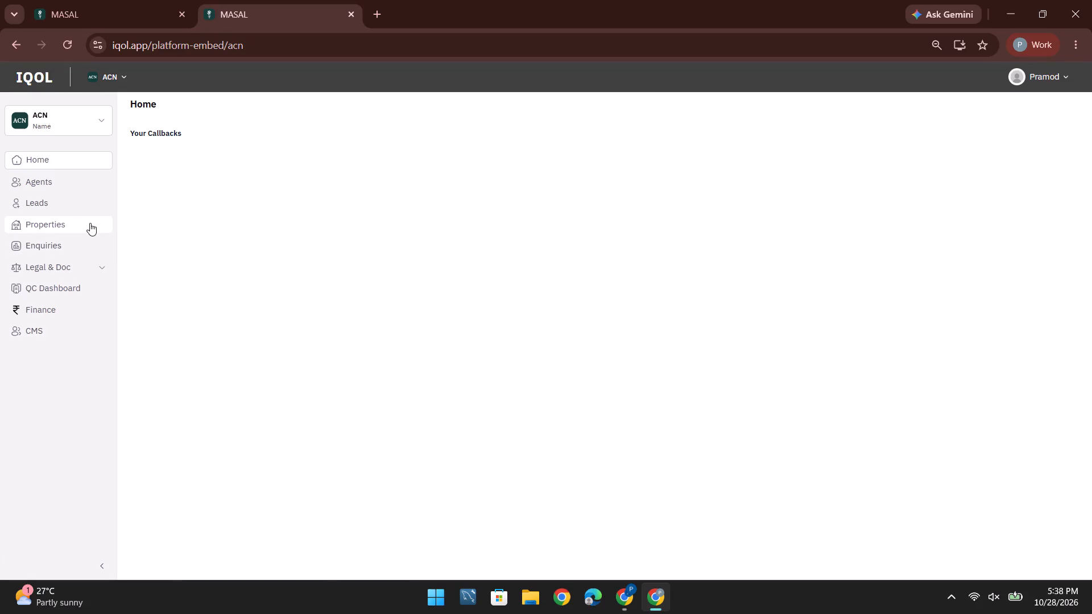
pyautogui.click(66, 206)
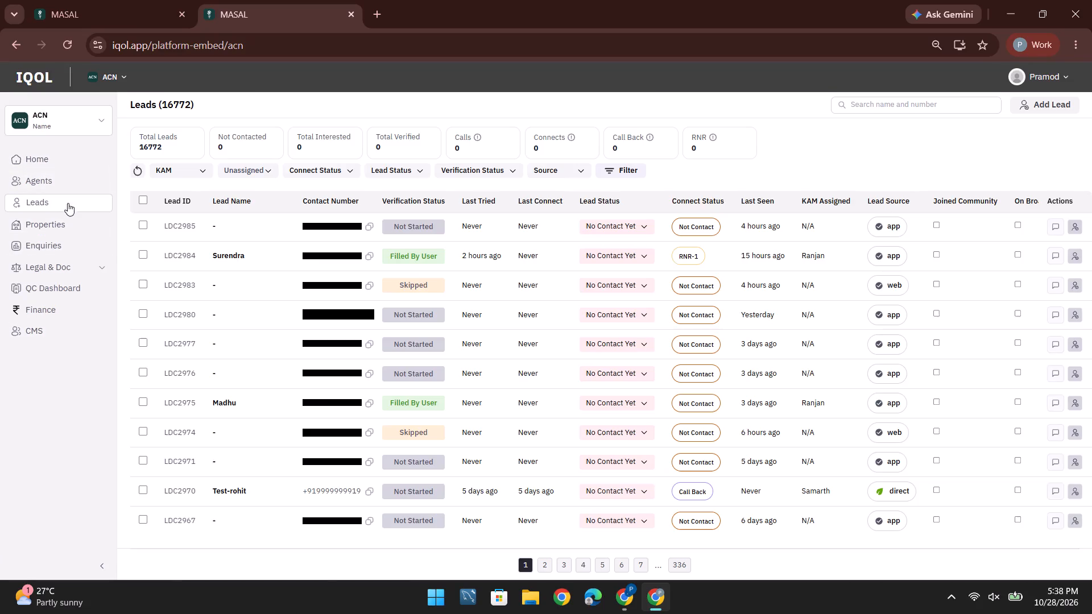
pyautogui.click(82, 176)
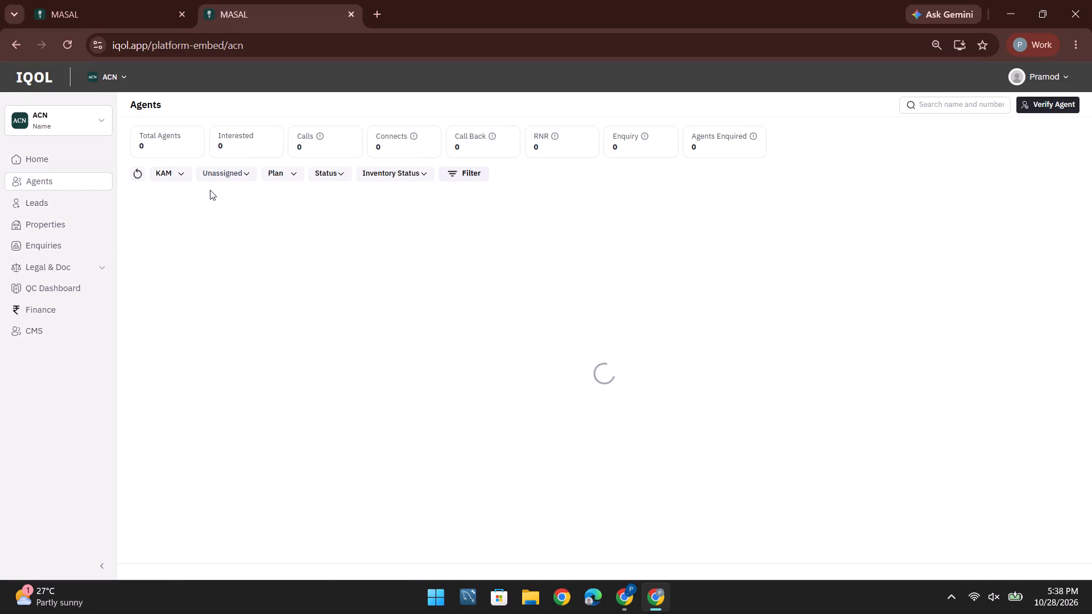
# Filter the Agents list to show only the agents whose KAM is Pramod.
pyautogui.click(184, 178)
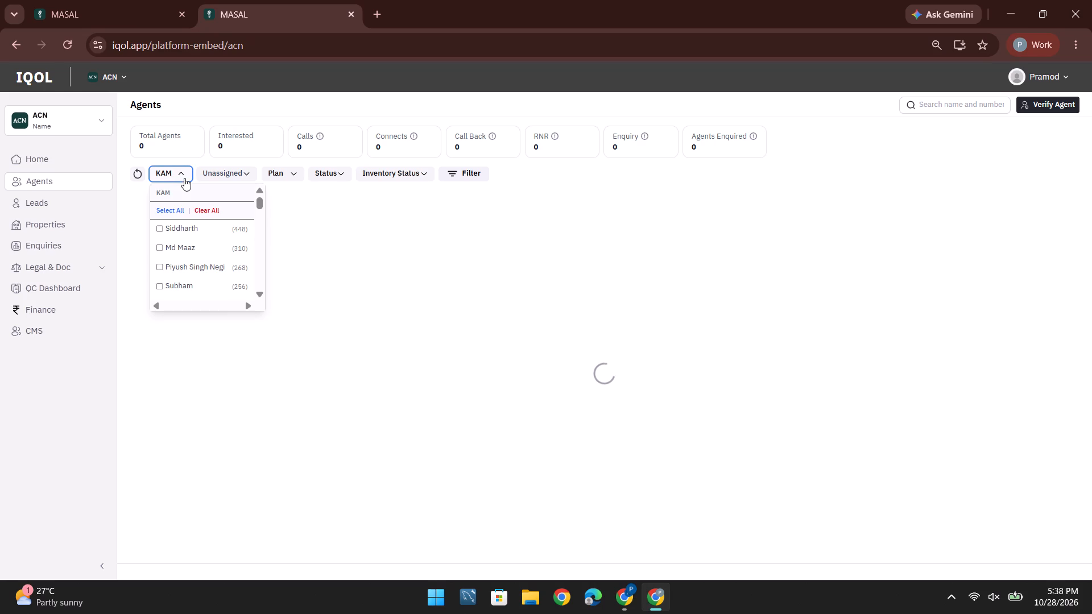
pyautogui.click(257, 297)
pyautogui.tripleClick(257, 297)
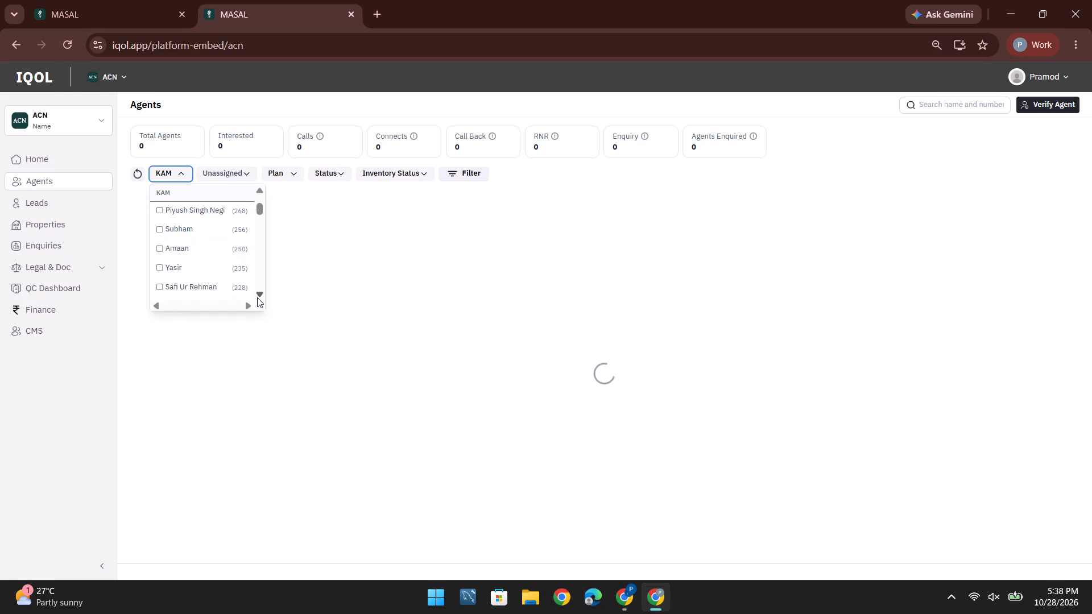
pyautogui.click(257, 297)
pyautogui.tripleClick(257, 297)
pyautogui.doubleClick(257, 297)
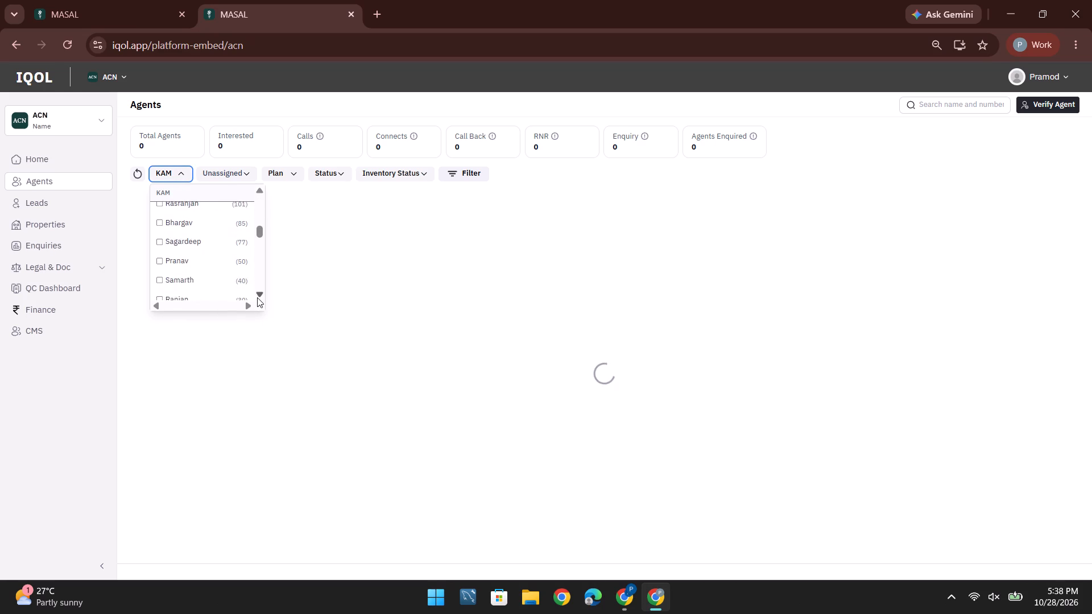
pyautogui.click(257, 297)
pyautogui.click(234, 238)
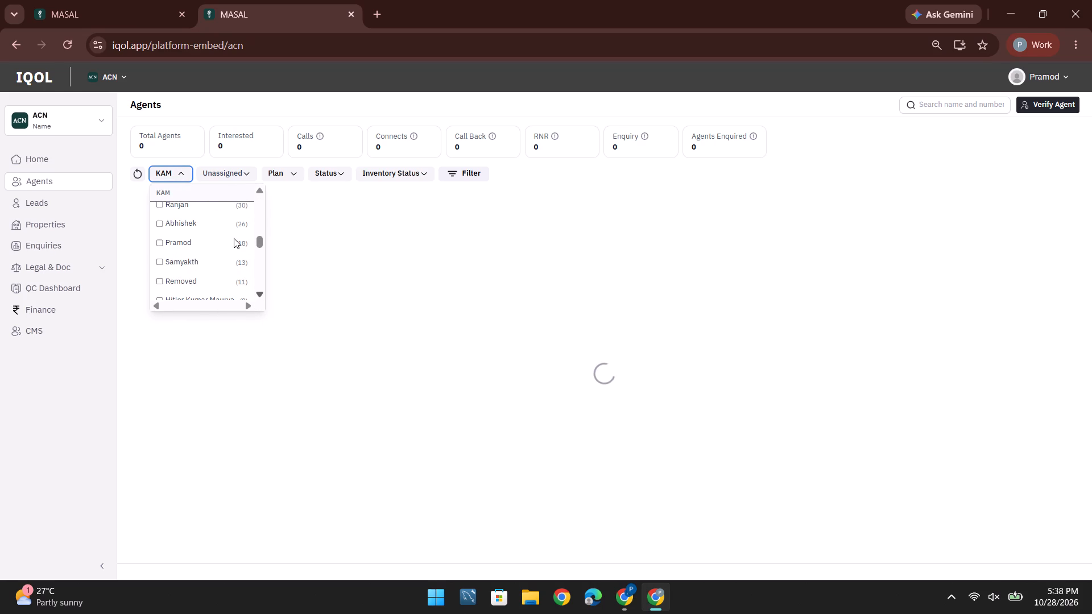
pyautogui.click(667, 180)
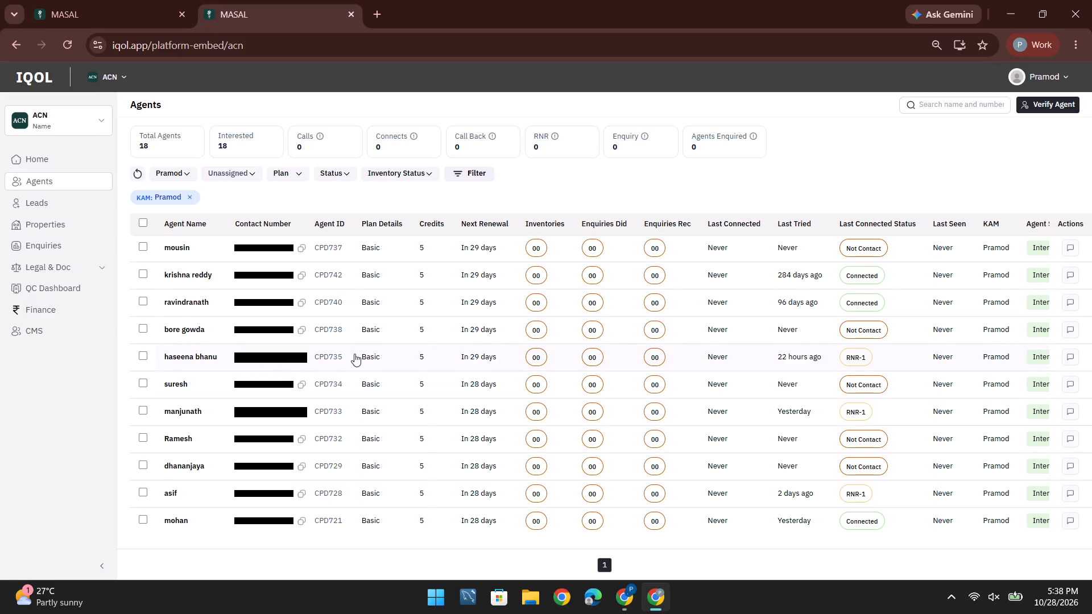
pyautogui.click(213, 355)
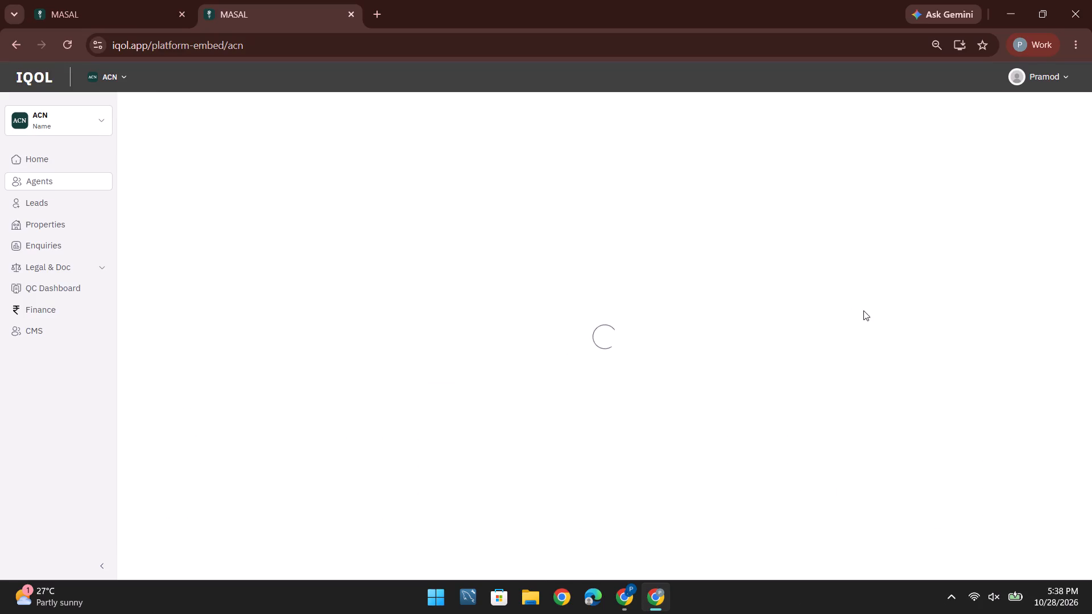
pyautogui.click(1074, 138)
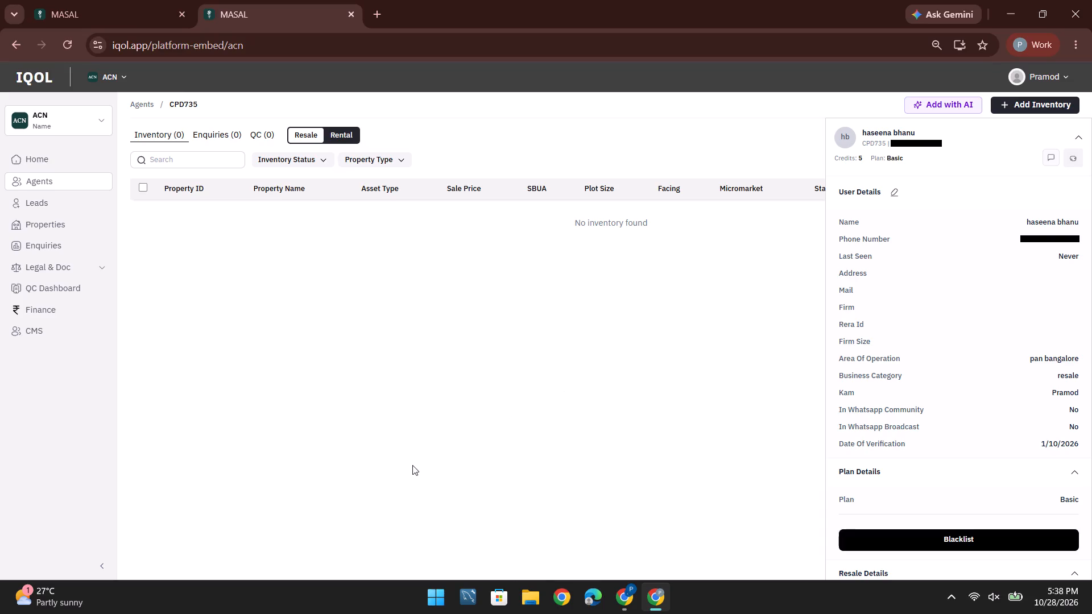
pyautogui.click(12, 48)
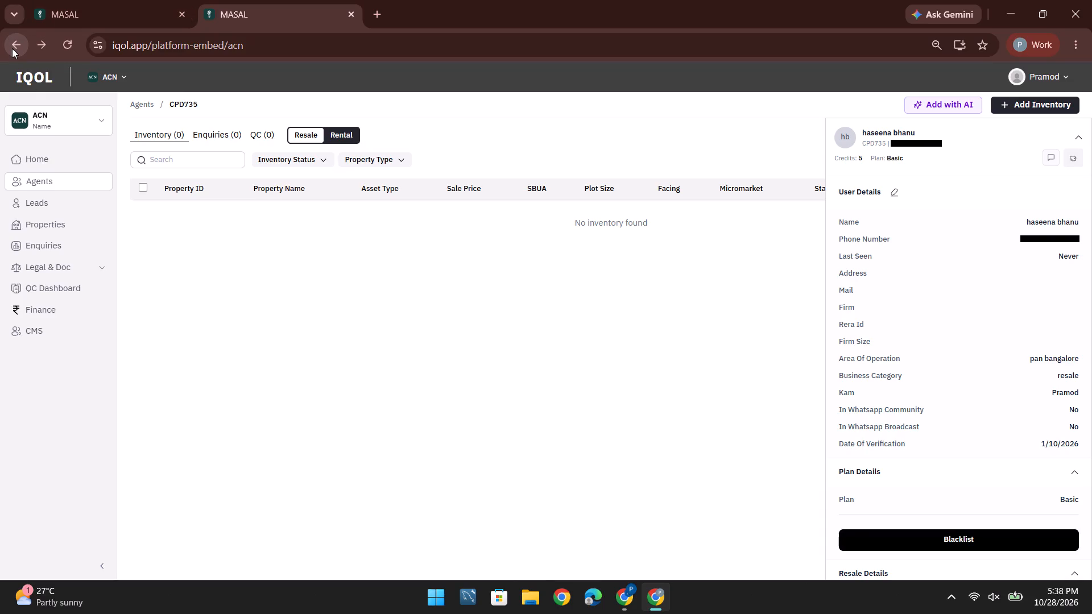
pyautogui.click(12, 48)
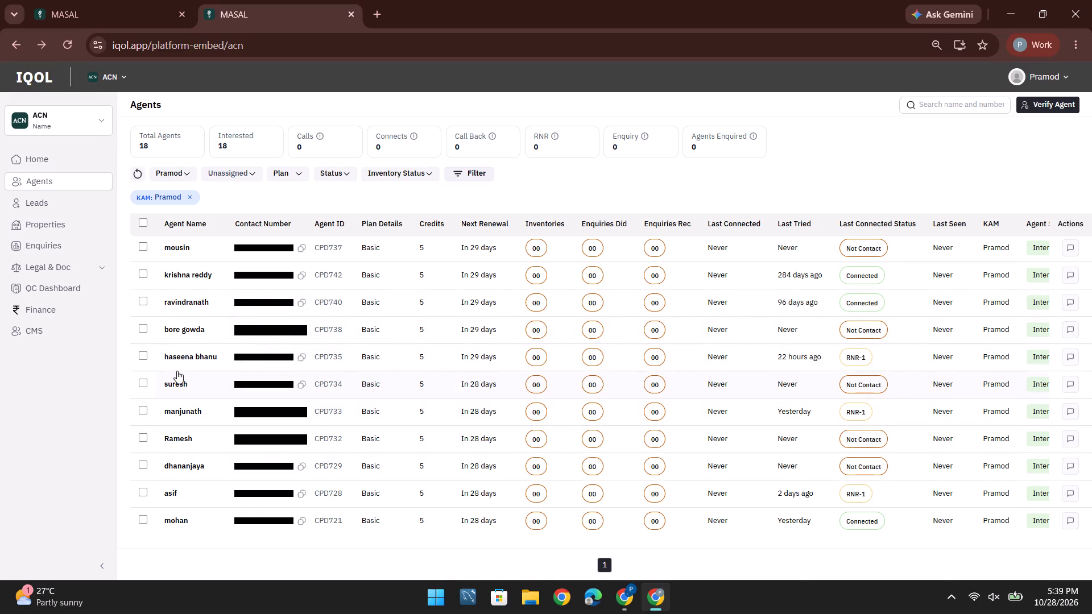
pyautogui.click(183, 329)
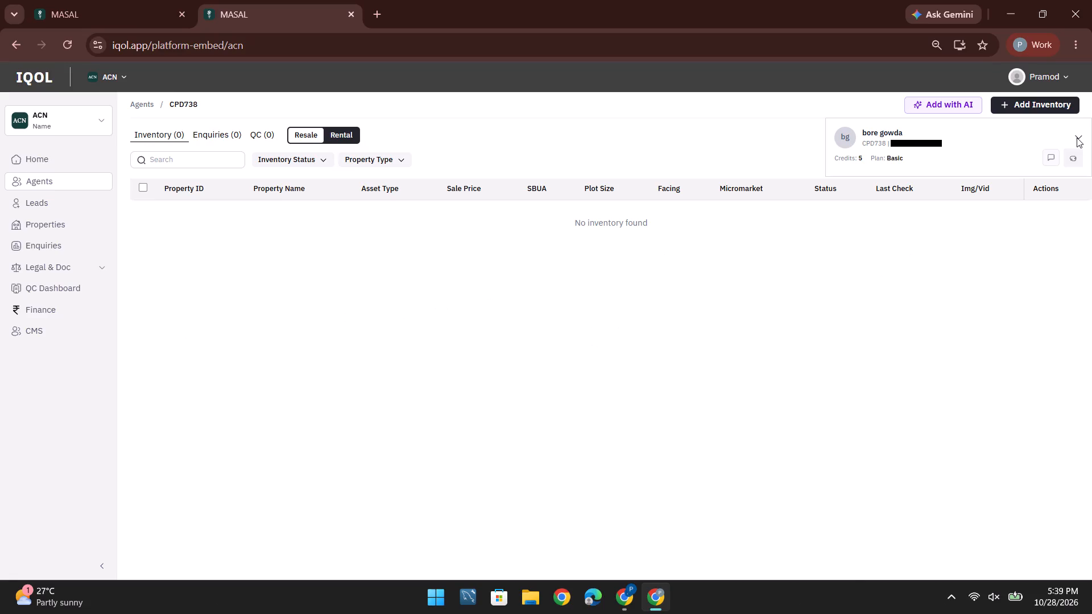
pyautogui.click(1077, 138)
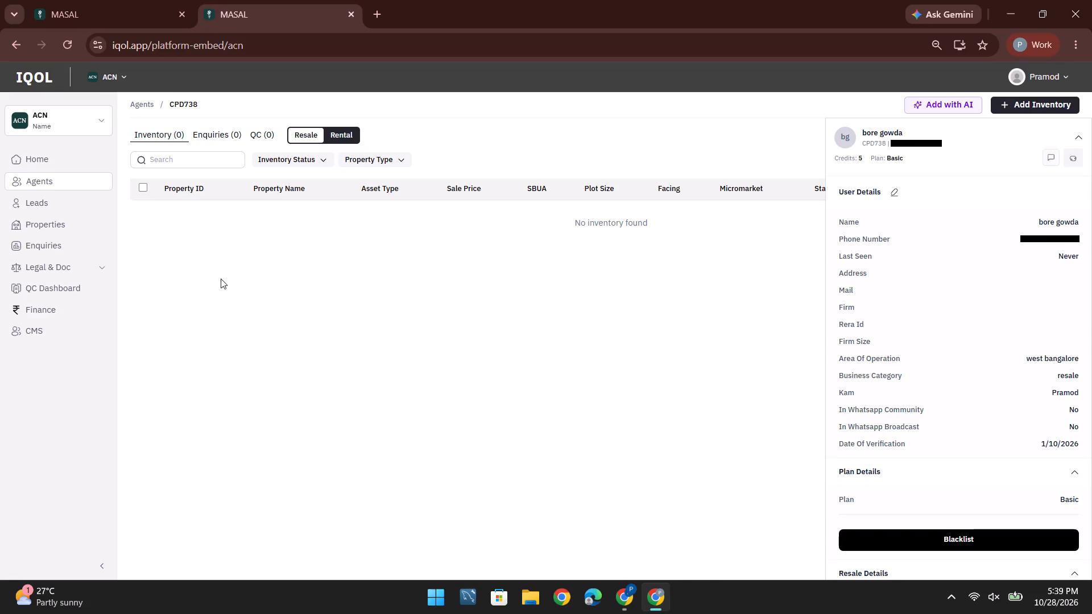
pyautogui.click(18, 39)
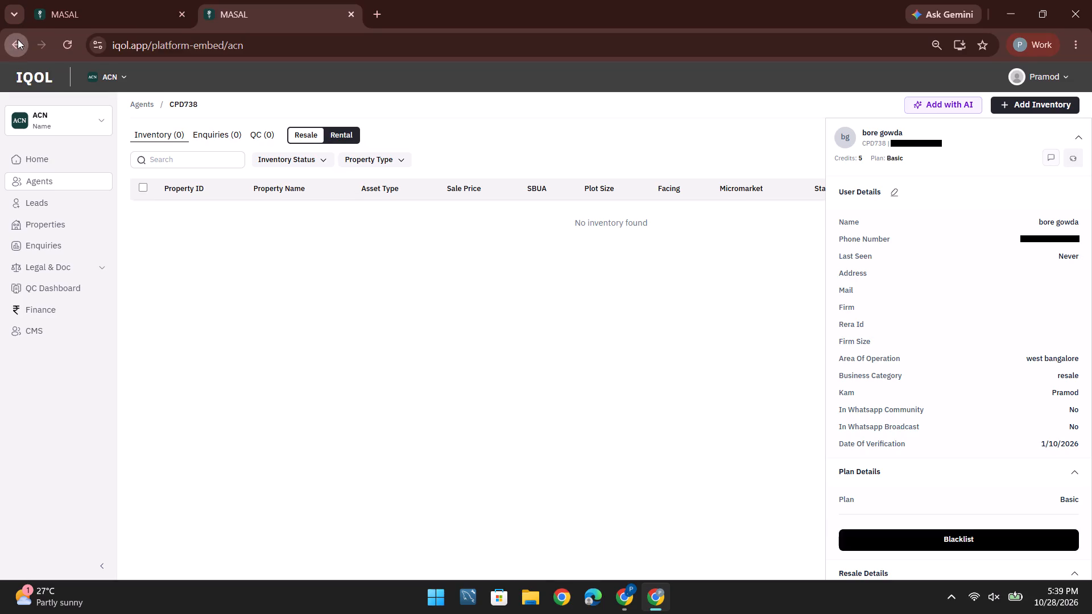
pyautogui.click(334, 368)
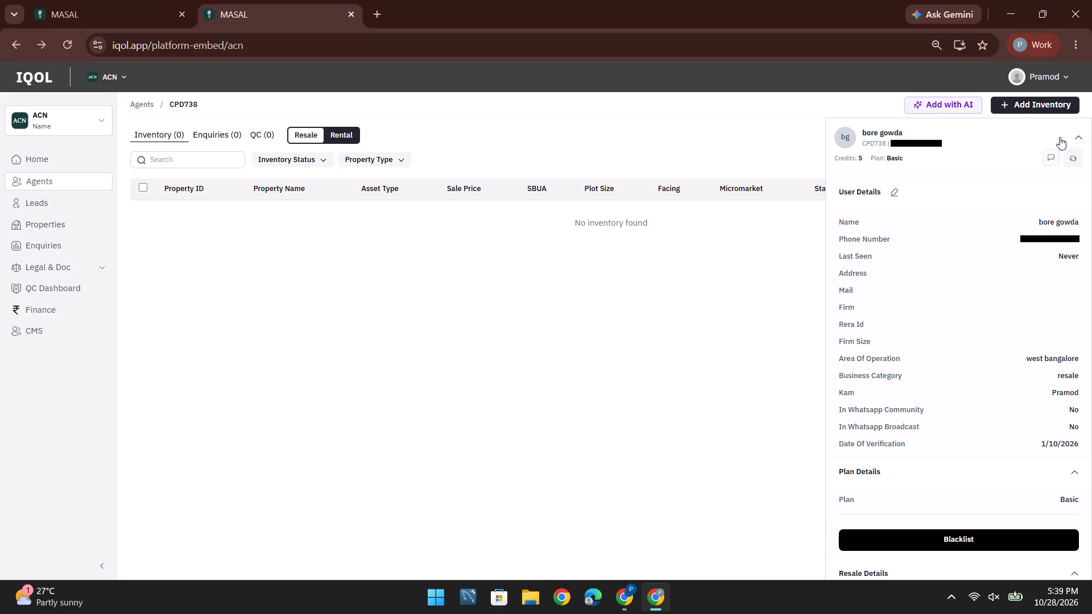
pyautogui.click(1074, 137)
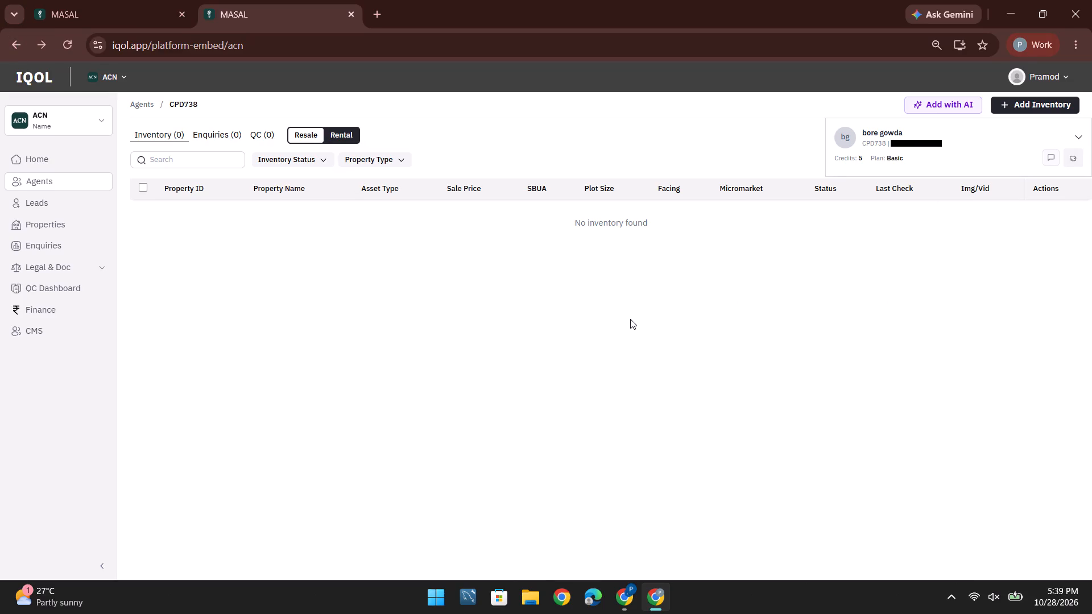
pyautogui.click(18, 40)
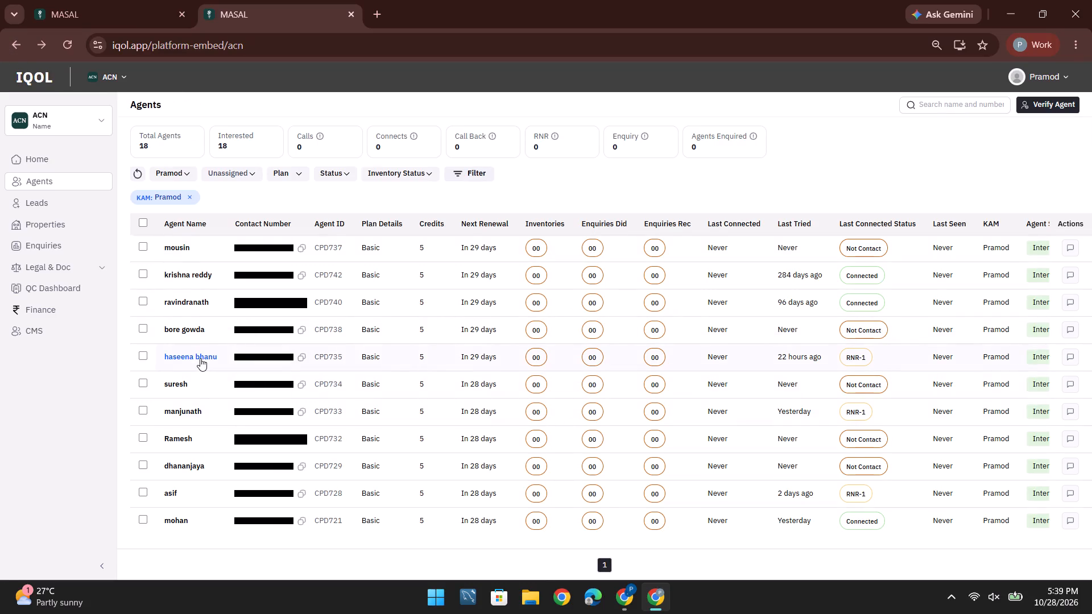
pyautogui.click(179, 246)
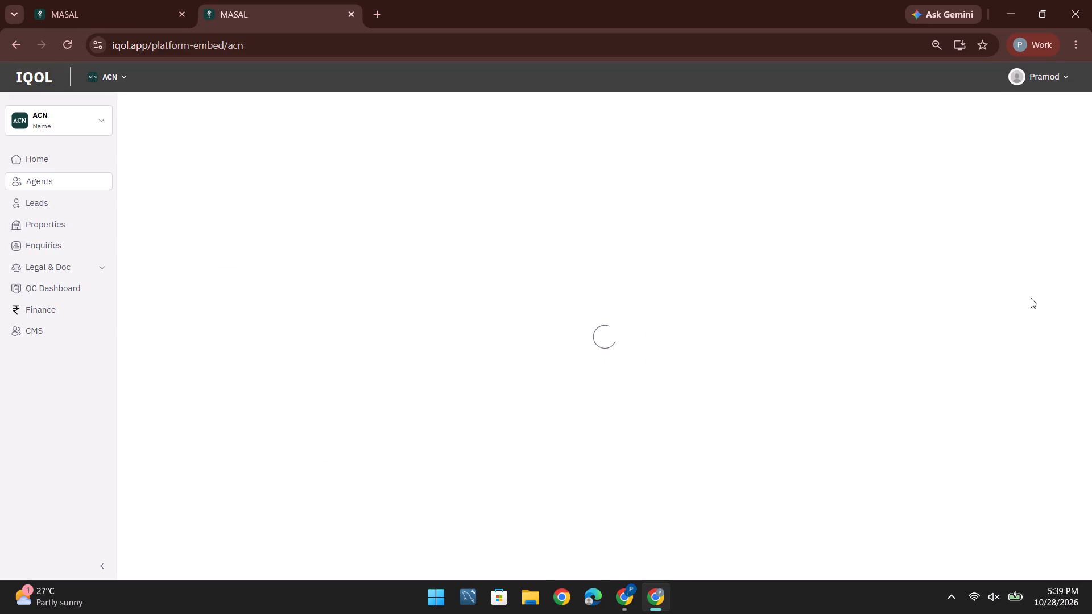
pyautogui.click(1078, 139)
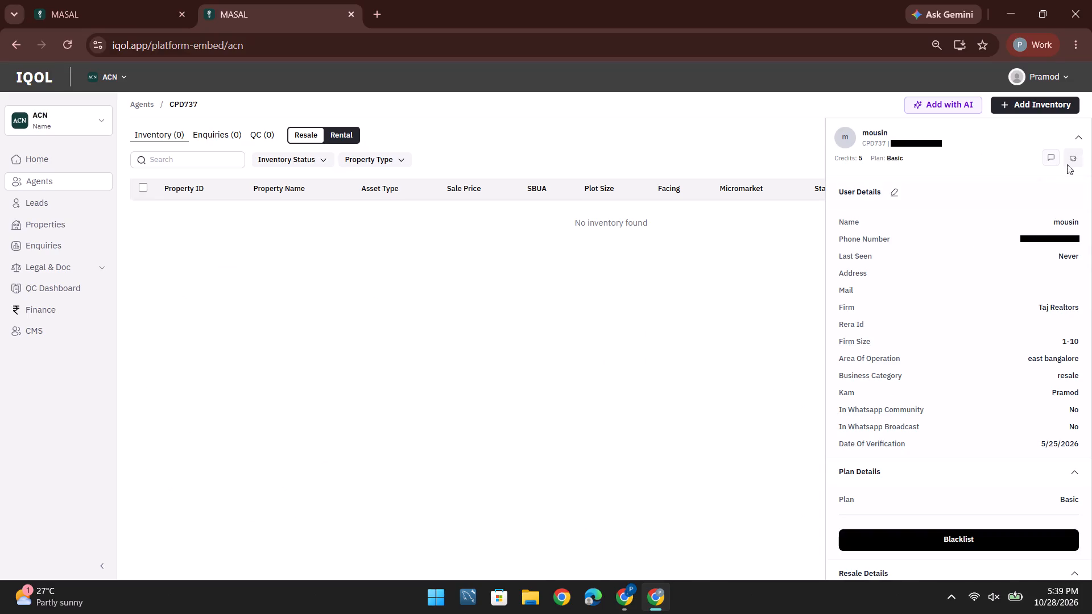
pyautogui.click(1079, 139)
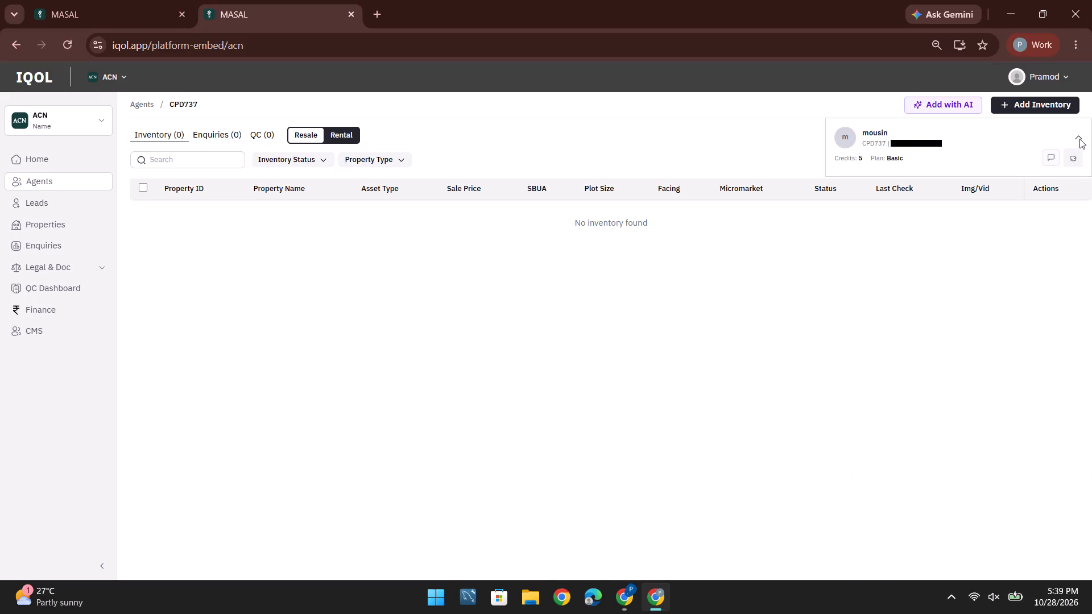
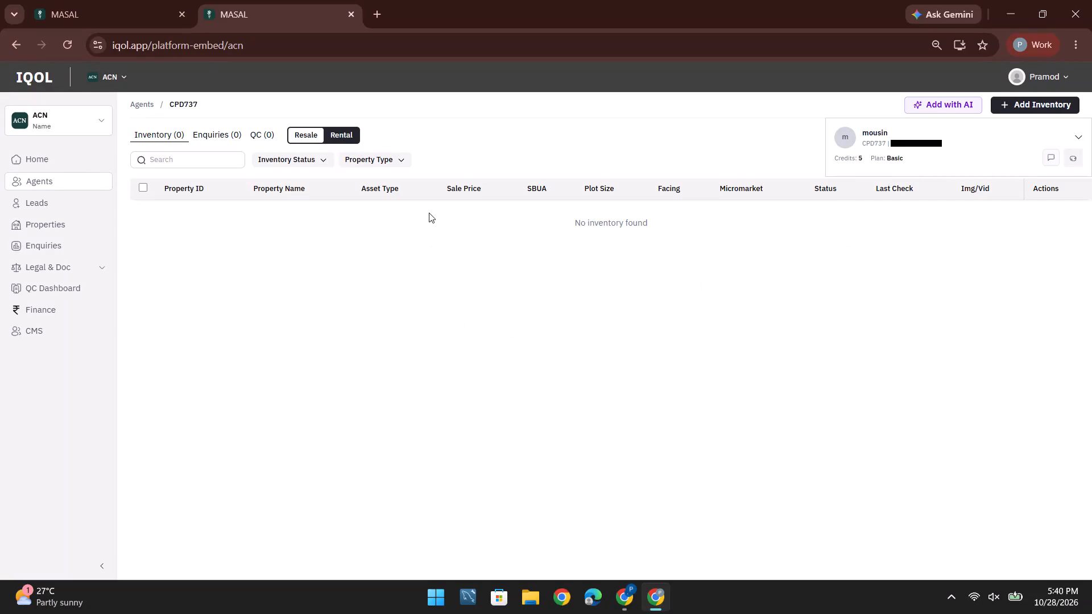
pyautogui.click(154, 22)
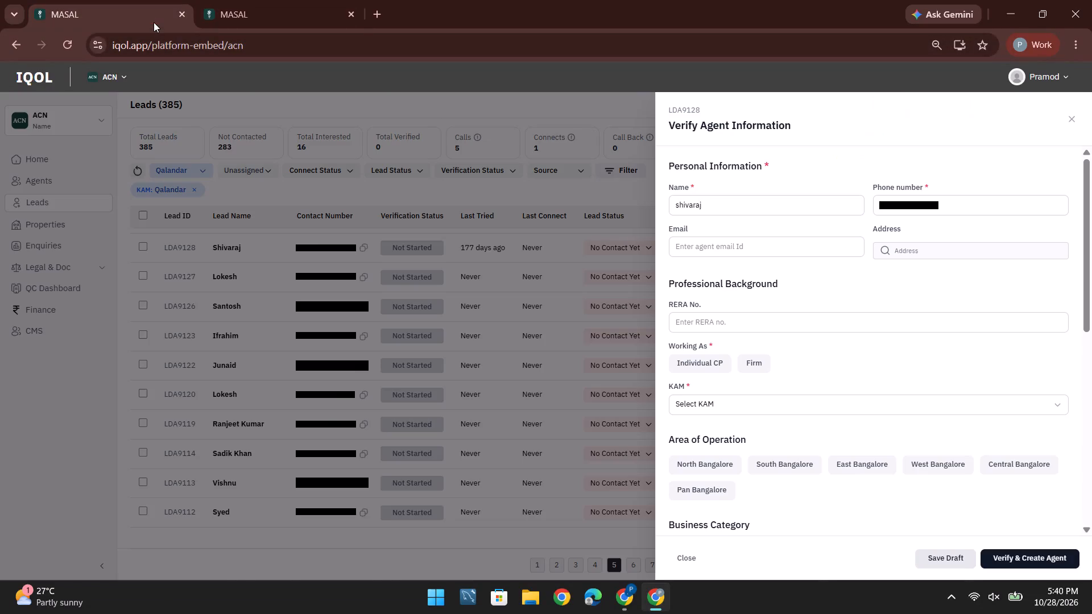
pyautogui.click(361, 537)
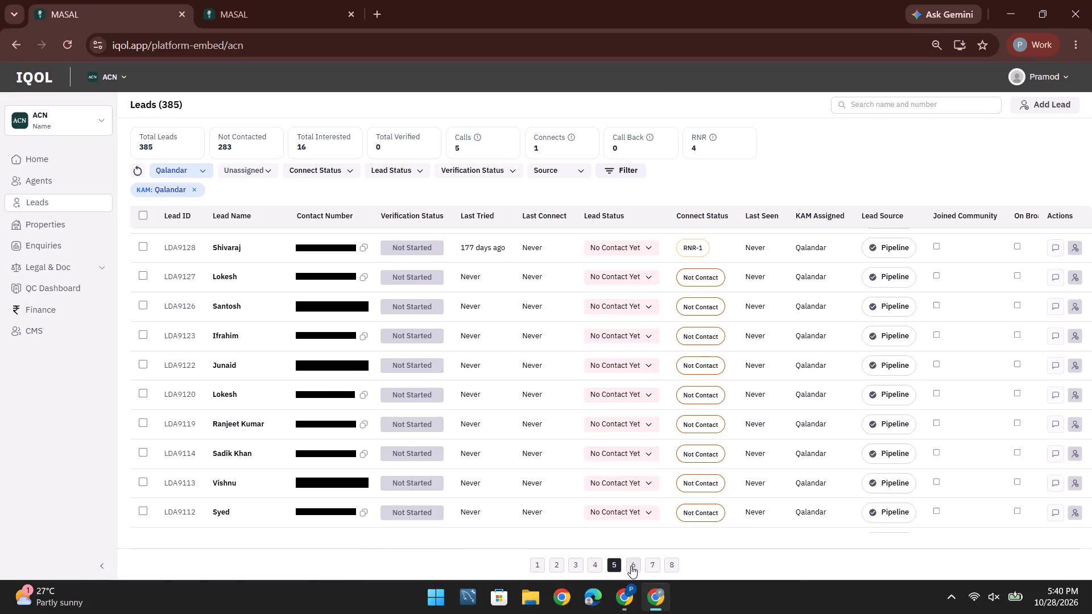
pyautogui.click(631, 566)
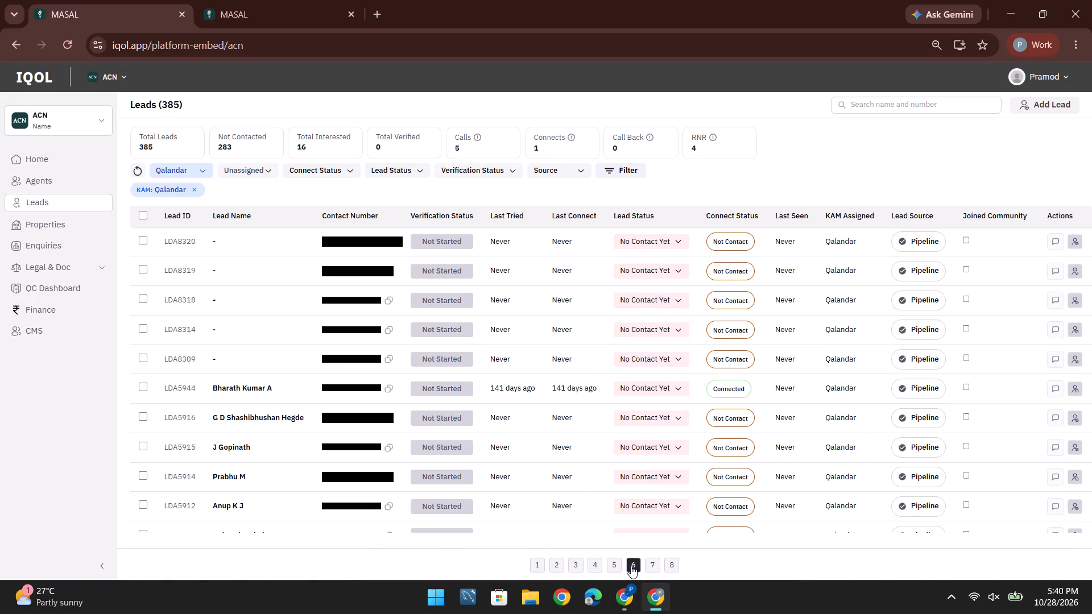
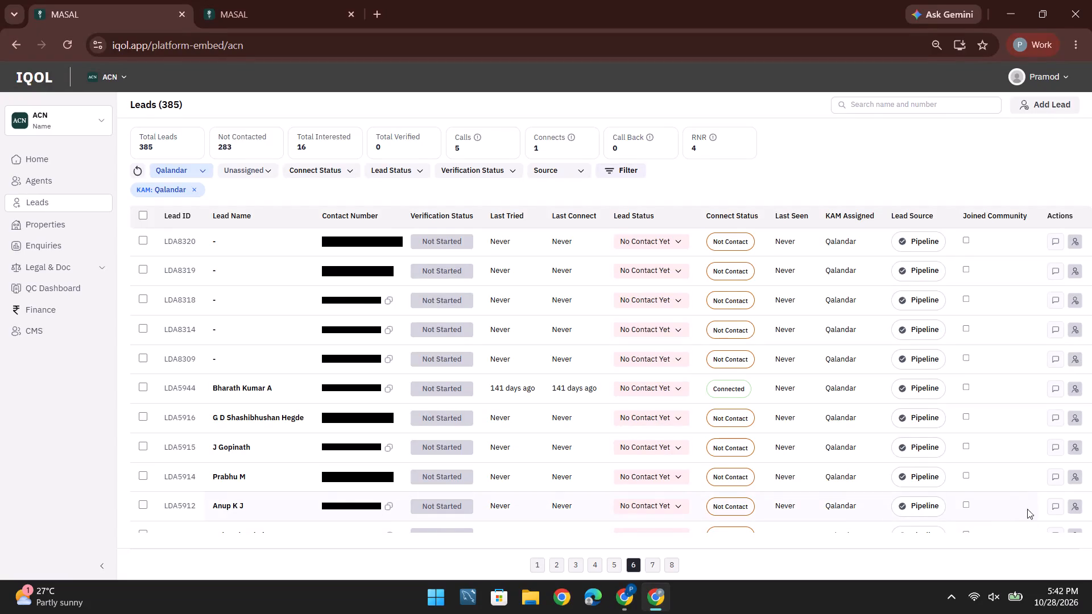
pyautogui.click(1052, 508)
pyautogui.click(812, 580)
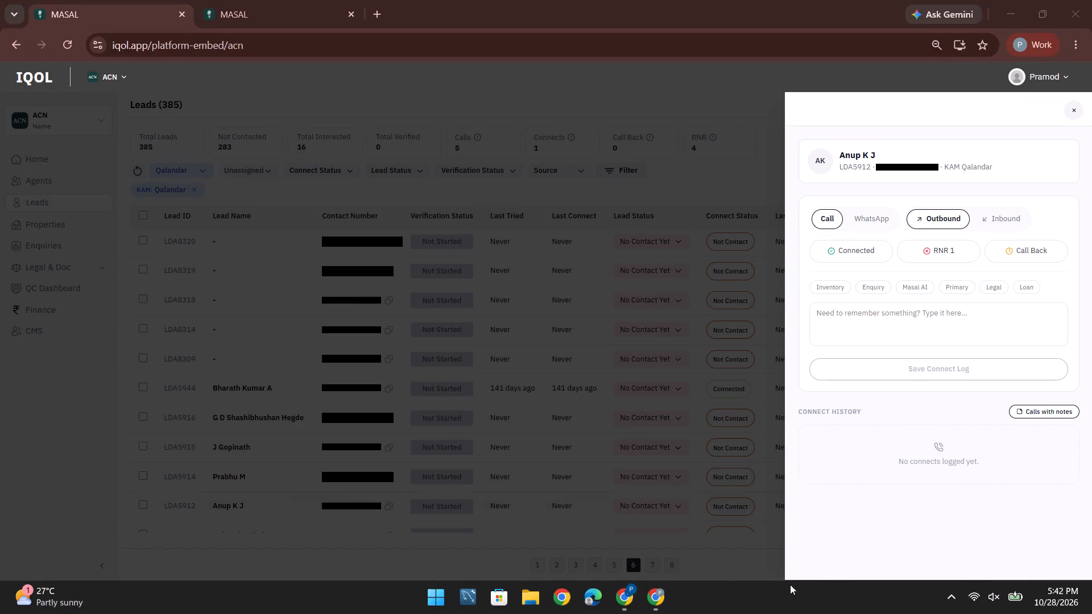
pyautogui.click(745, 559)
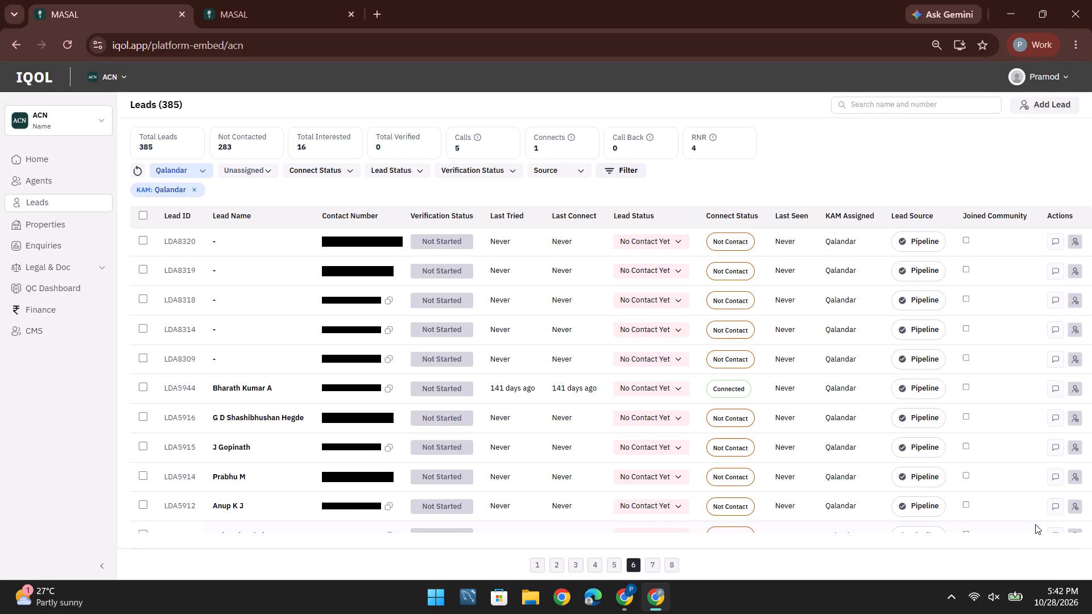
pyautogui.click(1078, 509)
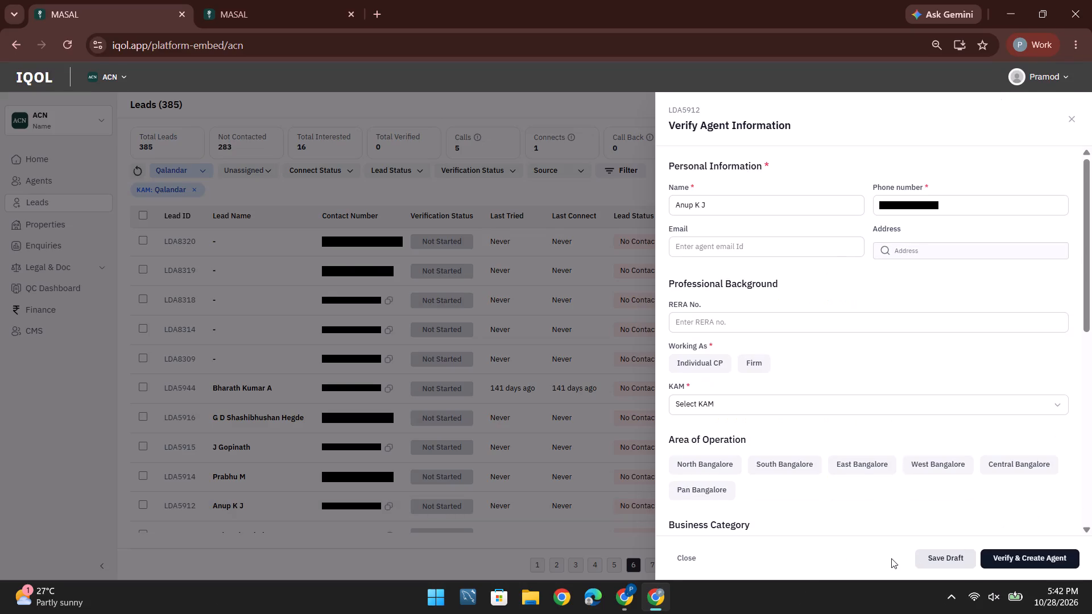
pyautogui.click(831, 611)
pyautogui.click(956, 612)
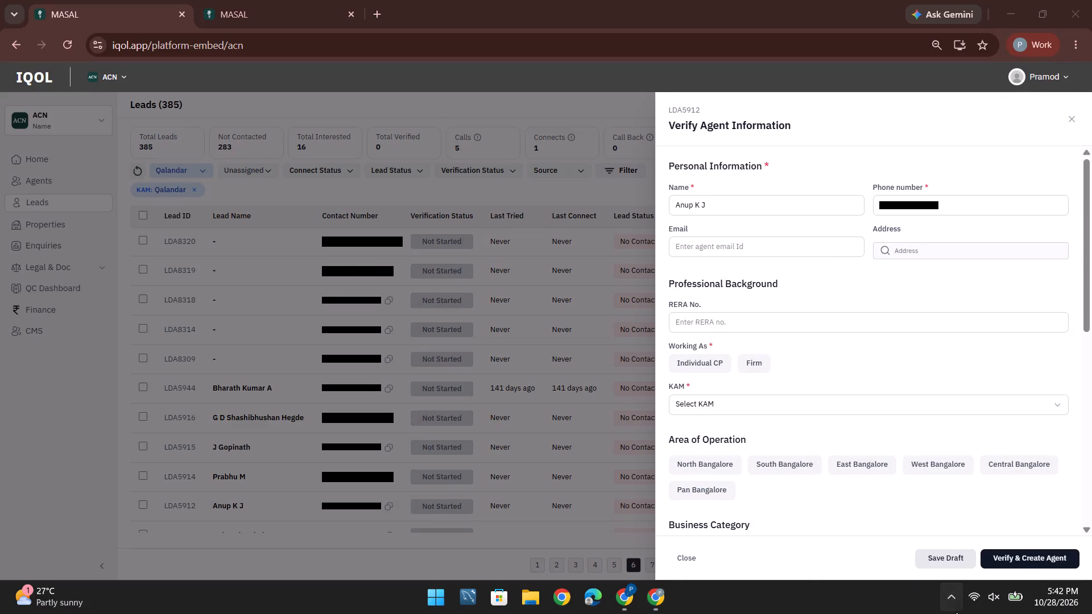
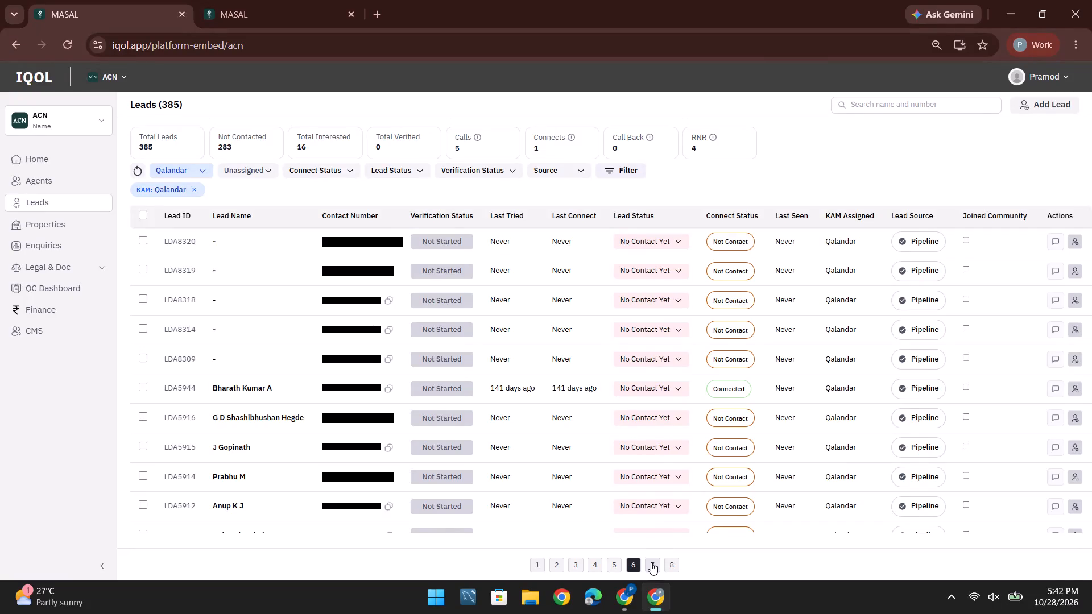
pyautogui.click(651, 562)
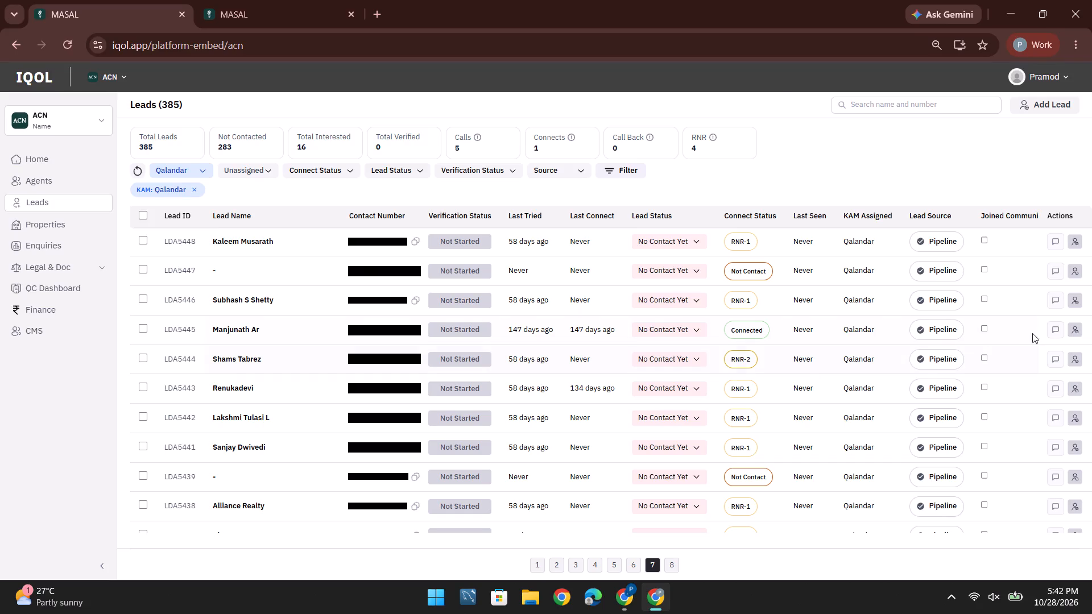
pyautogui.click(1050, 333)
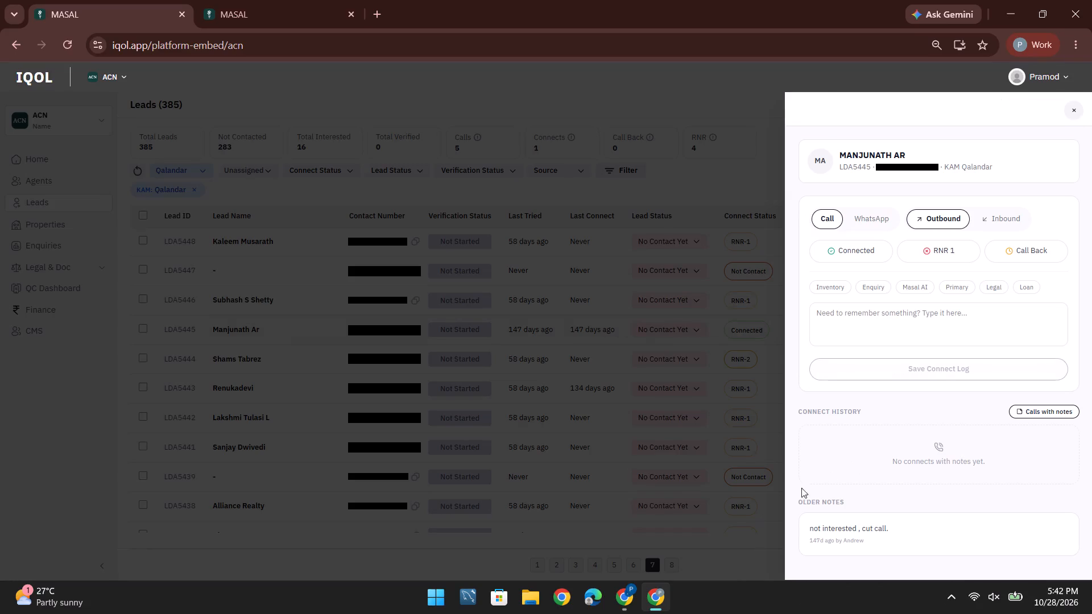
pyautogui.click(734, 542)
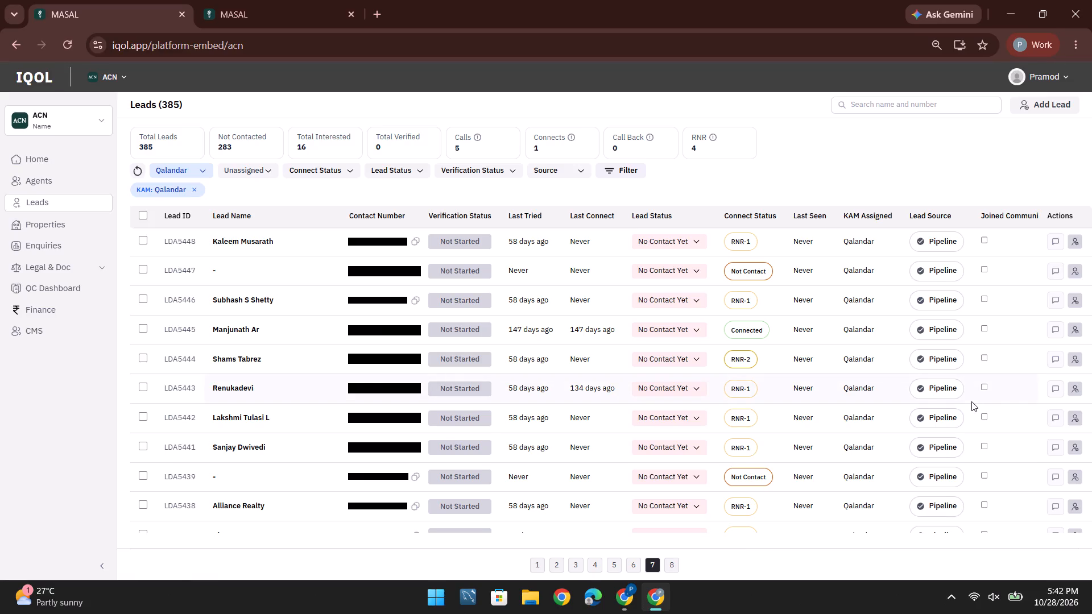
pyautogui.click(1053, 362)
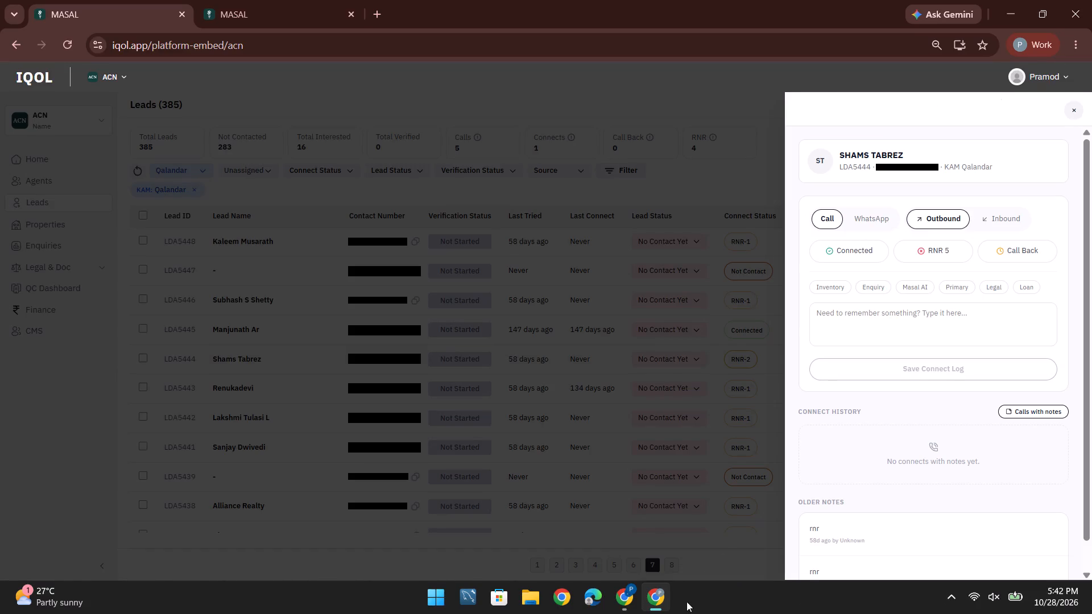
pyautogui.click(752, 542)
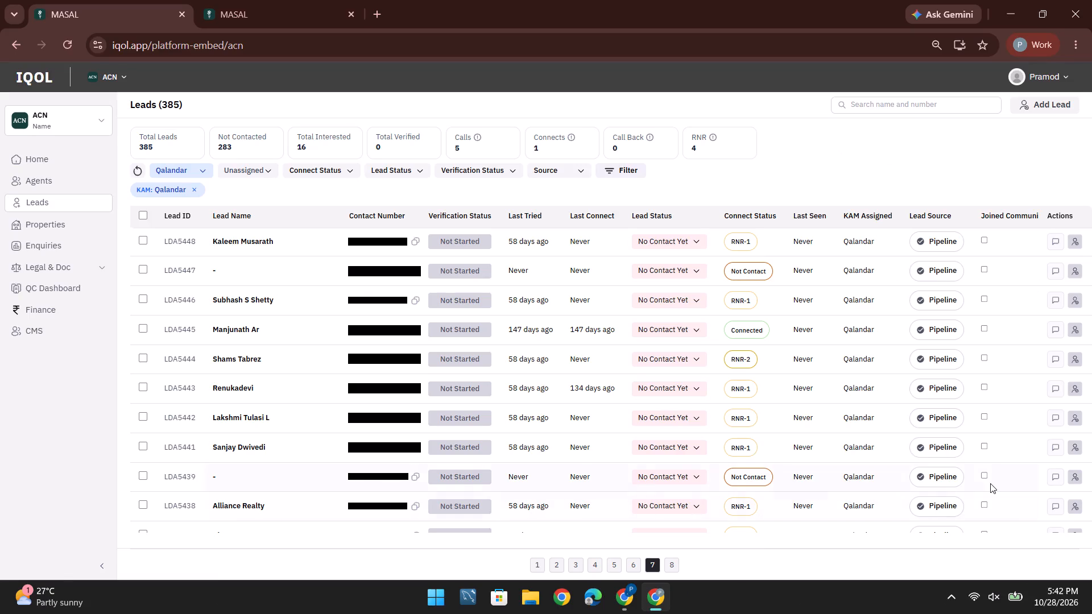
pyautogui.click(1057, 483)
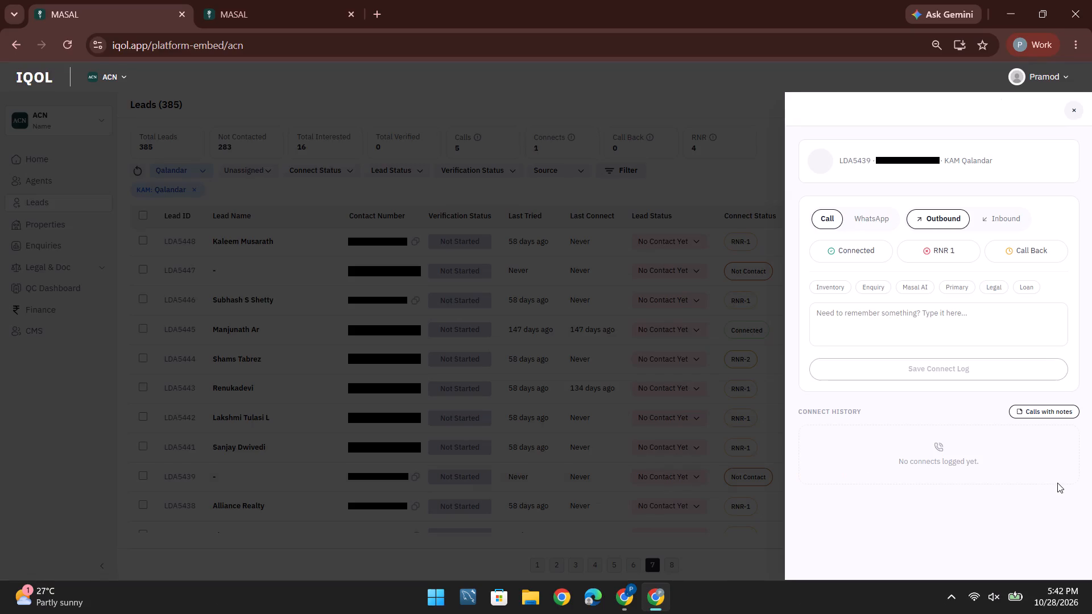
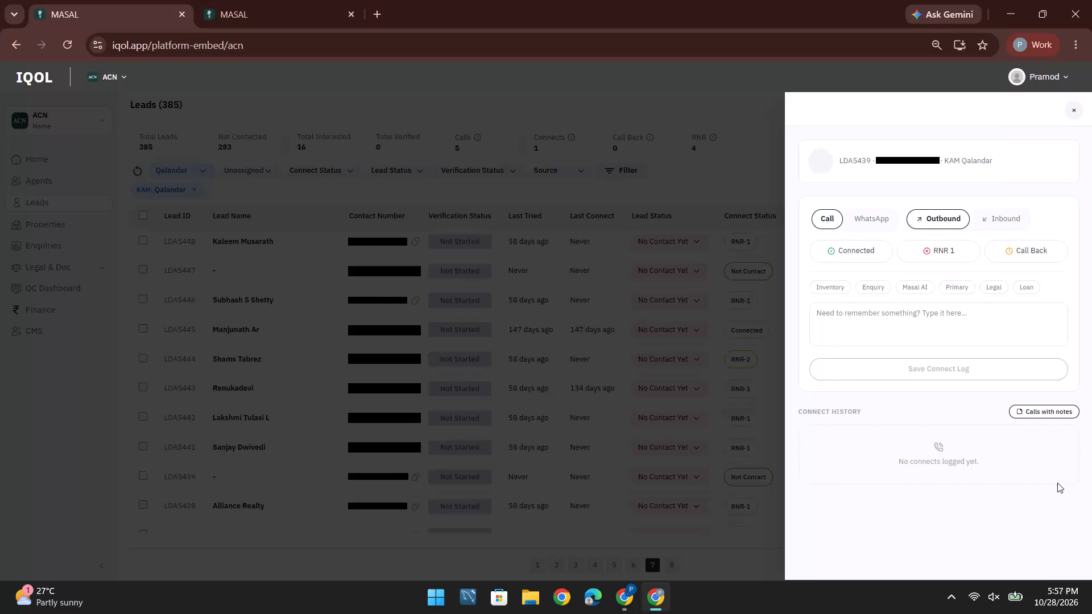
# Show the hidden background app icons in the Windows system tray.
pyautogui.click(953, 599)
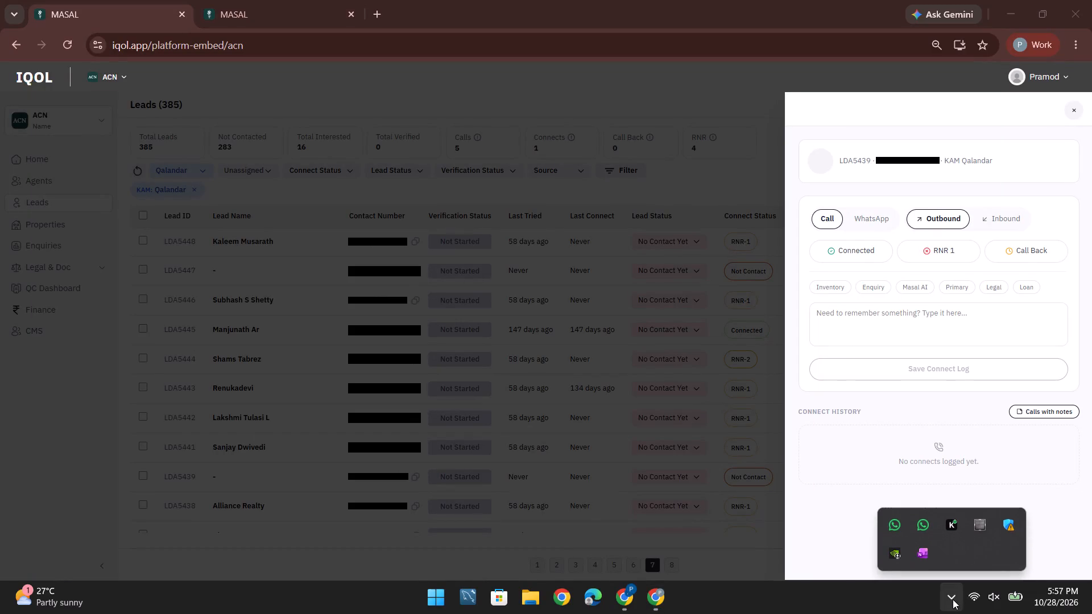
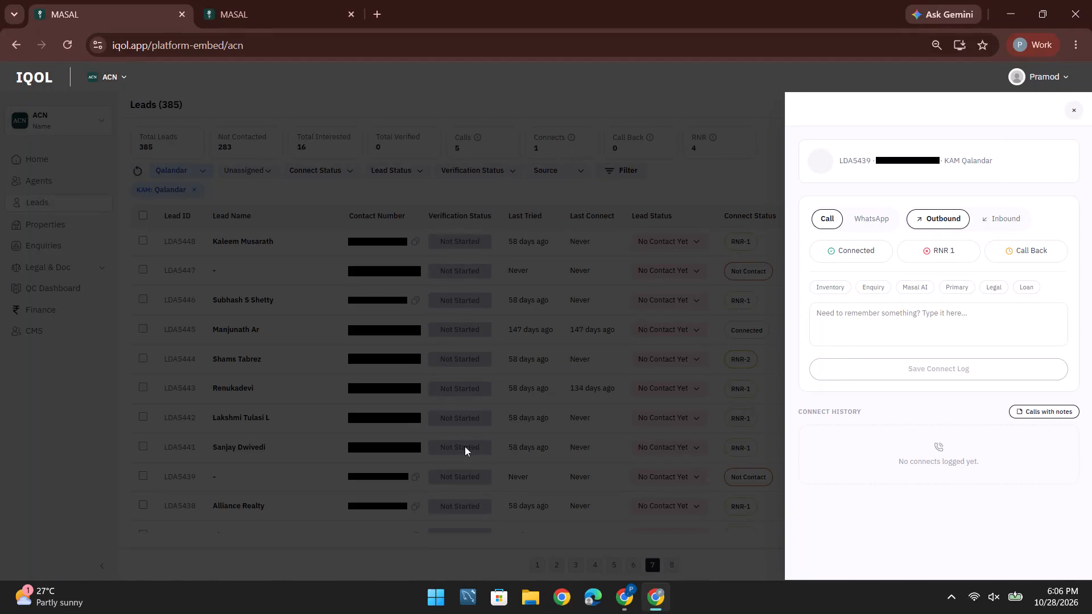
# Open the Windows power options for putting the computer to sleep.
pyautogui.click(431, 598)
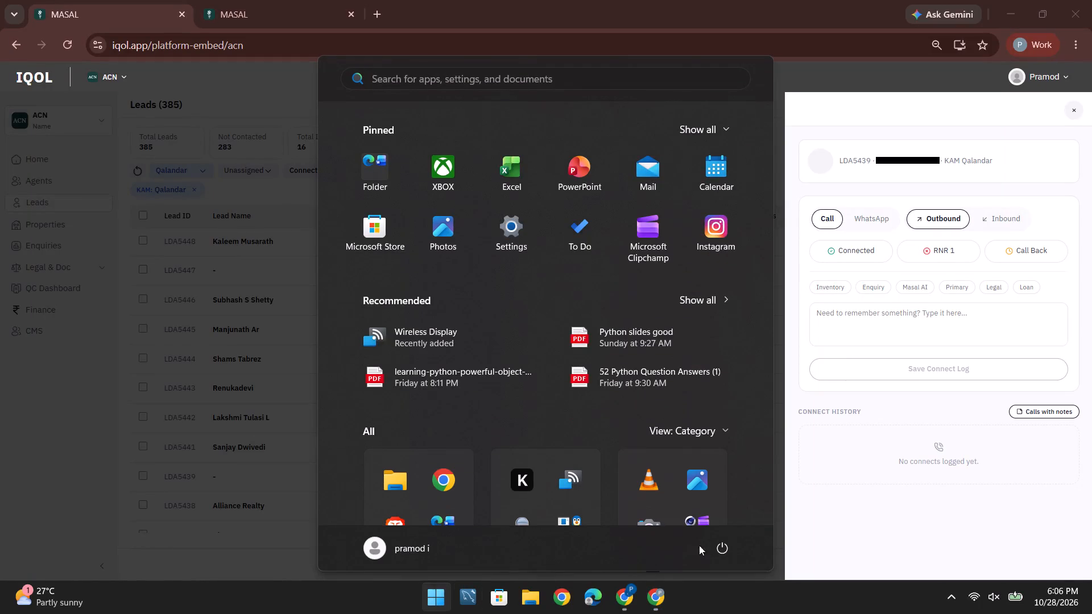
pyautogui.click(717, 545)
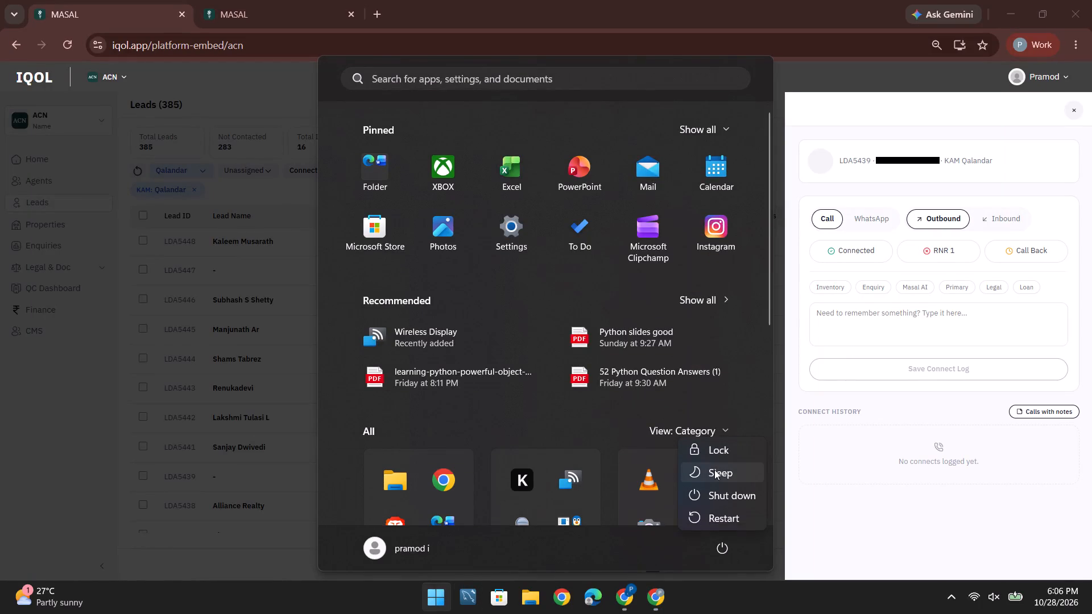